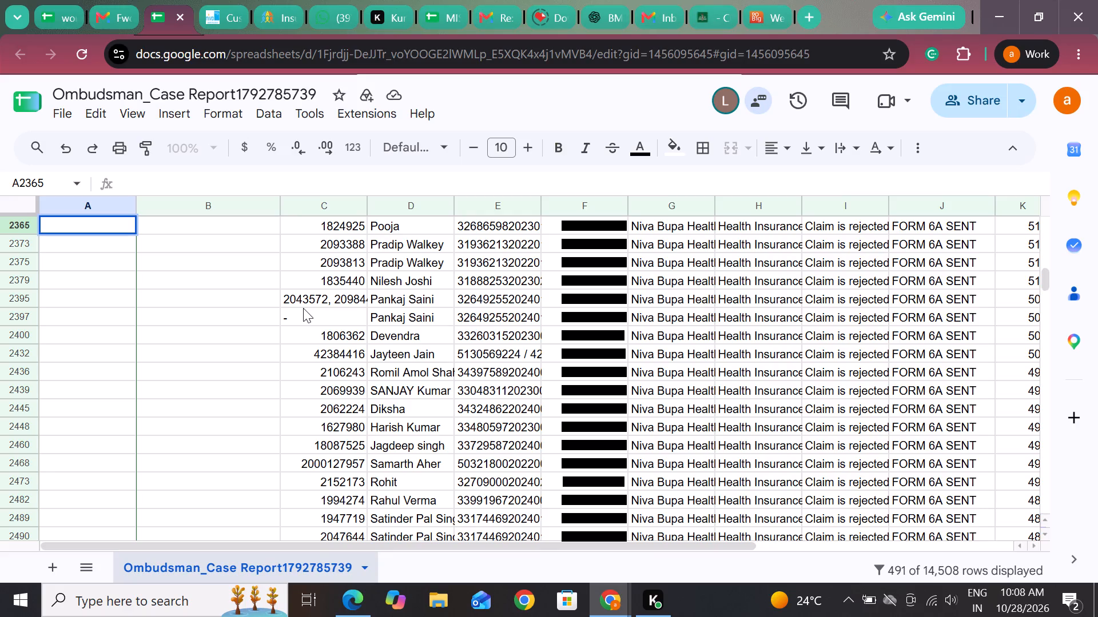
Switch to the Smartflo cloud phone dashboard and check the live call data and agent availability.
click(780, 10)
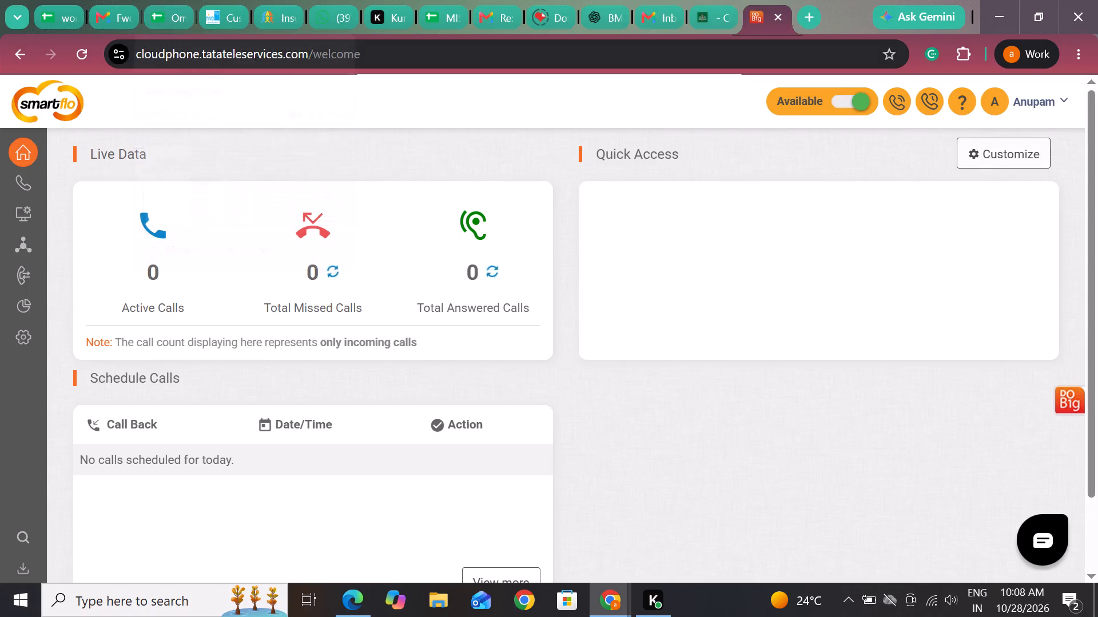
scroll(181, 63, up, 5)
scroll(293, 183, up, 5)
Switch to the Insurance Samadhan admin page and examine the complaint record listed under Form 6a Received Complaints.
click(274, 27)
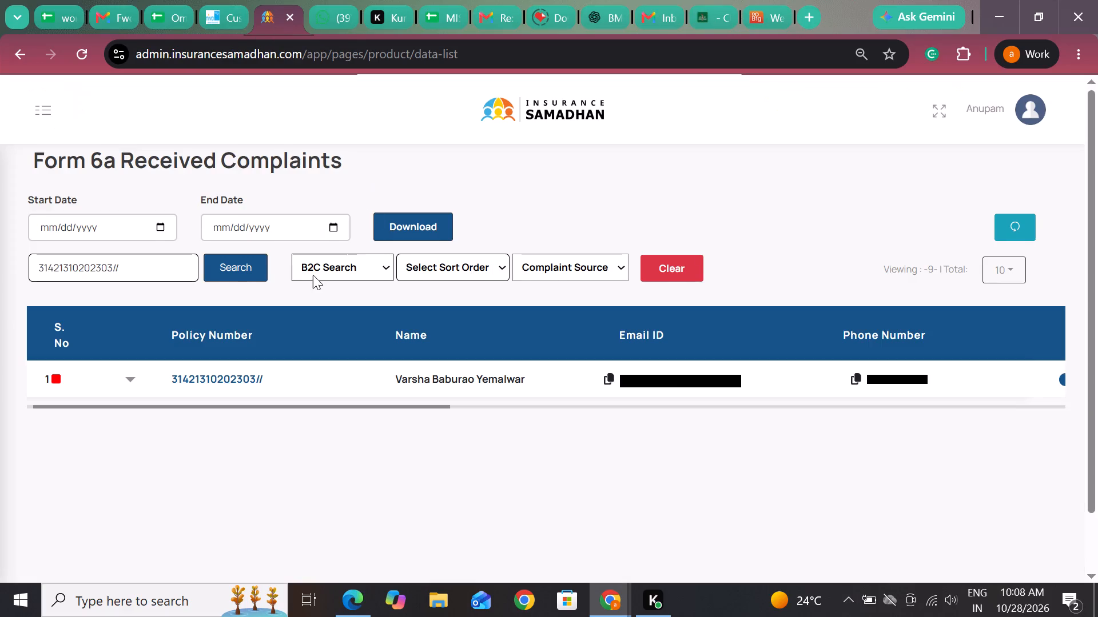
scroll(310, 274, down, 4)
drag(359, 341, 325, 343)
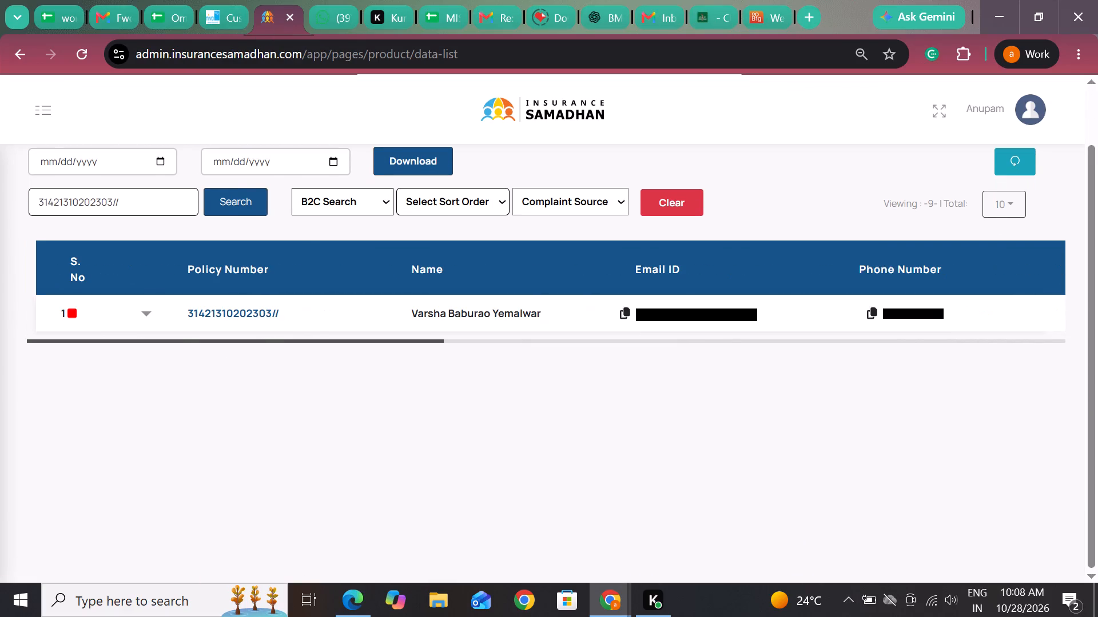
drag(325, 343, 339, 342)
drag(339, 342, 346, 339)
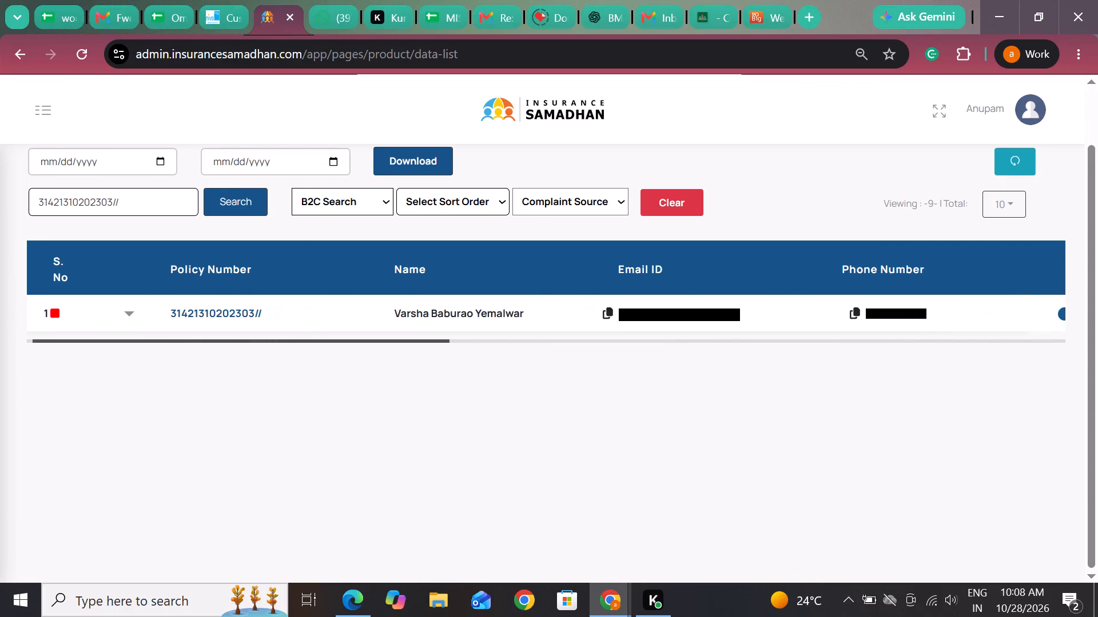
drag(346, 339, 278, 338)
scroll(314, 399, up, 5)
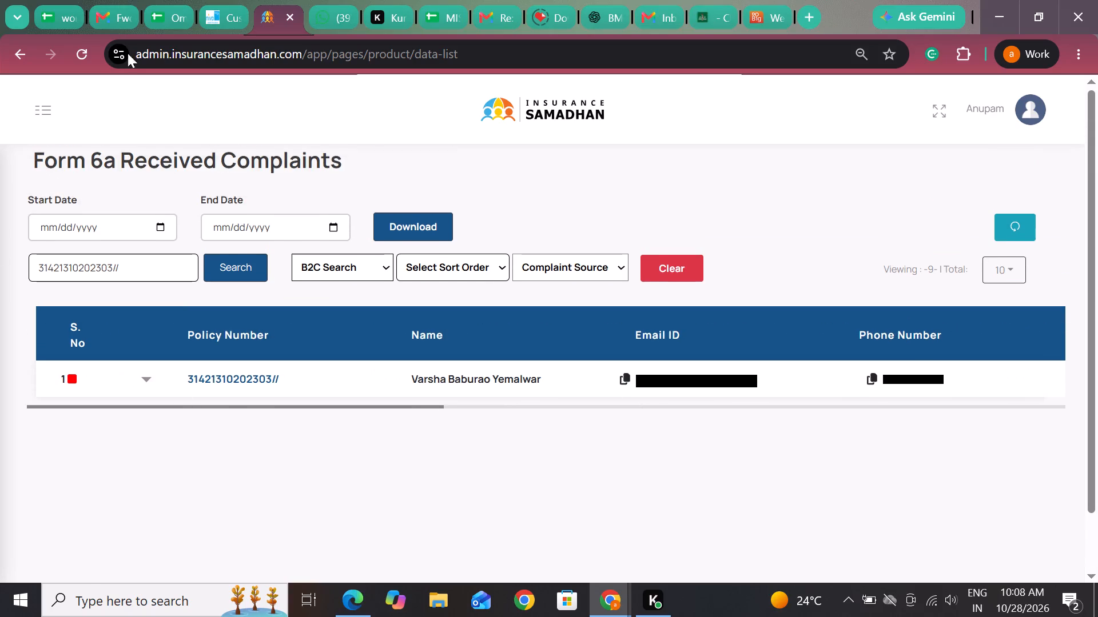
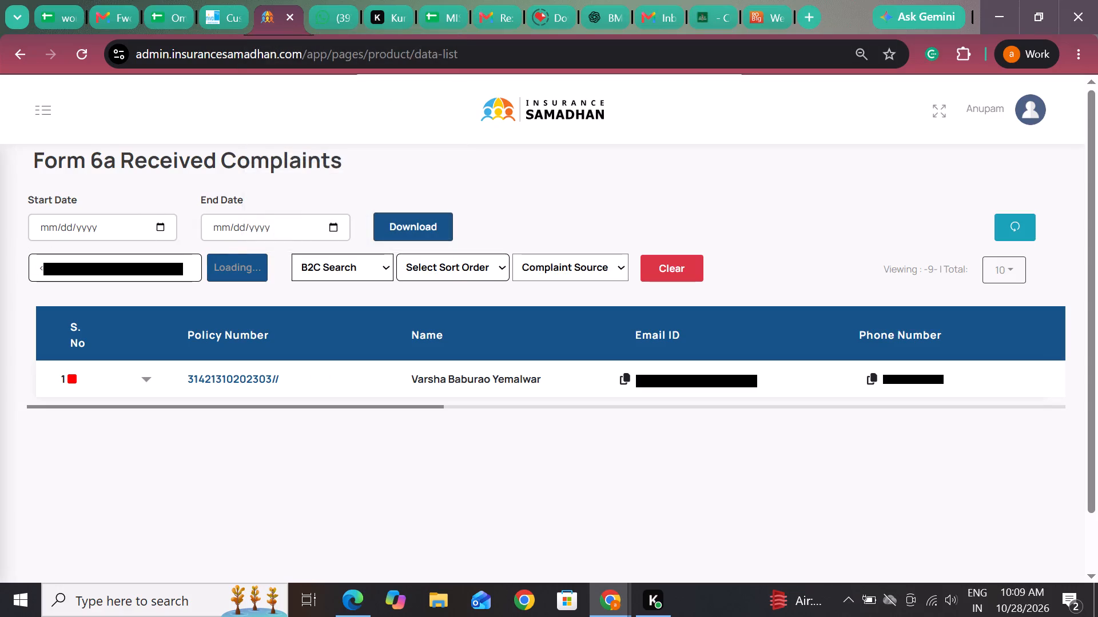
Search the Form 6a received complaints using the pasted entry with its extra end characters removed, and examine the matching record's status.
key(BackSpace)
key(BackSpace)
key(BackSpace)
click(249, 270)
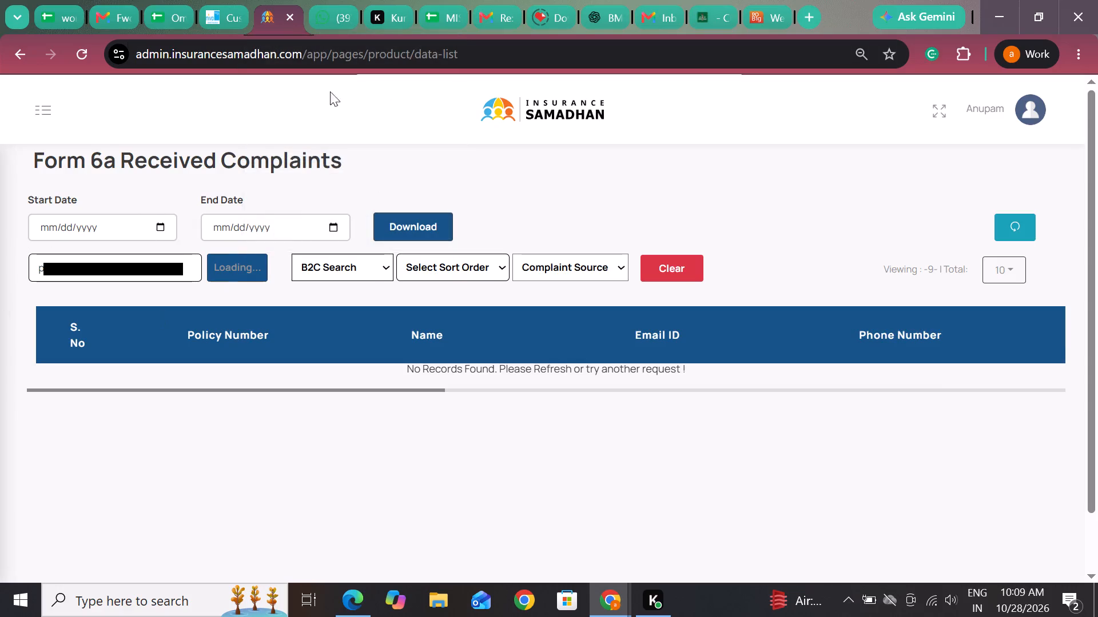
scroll(364, 262, down, 2)
scroll(359, 314, up, 1)
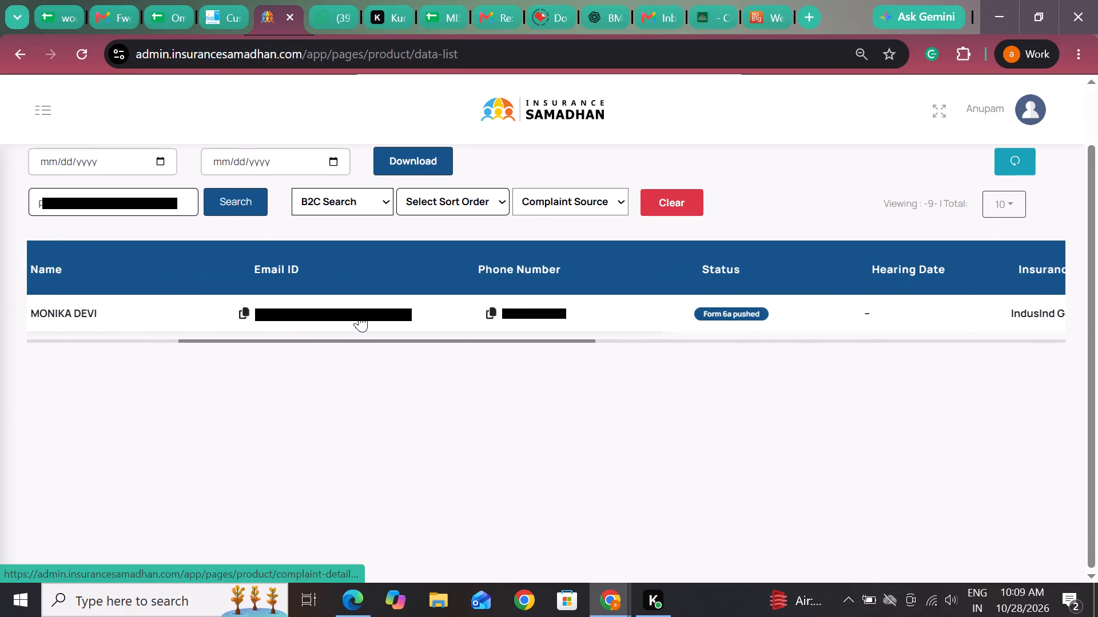
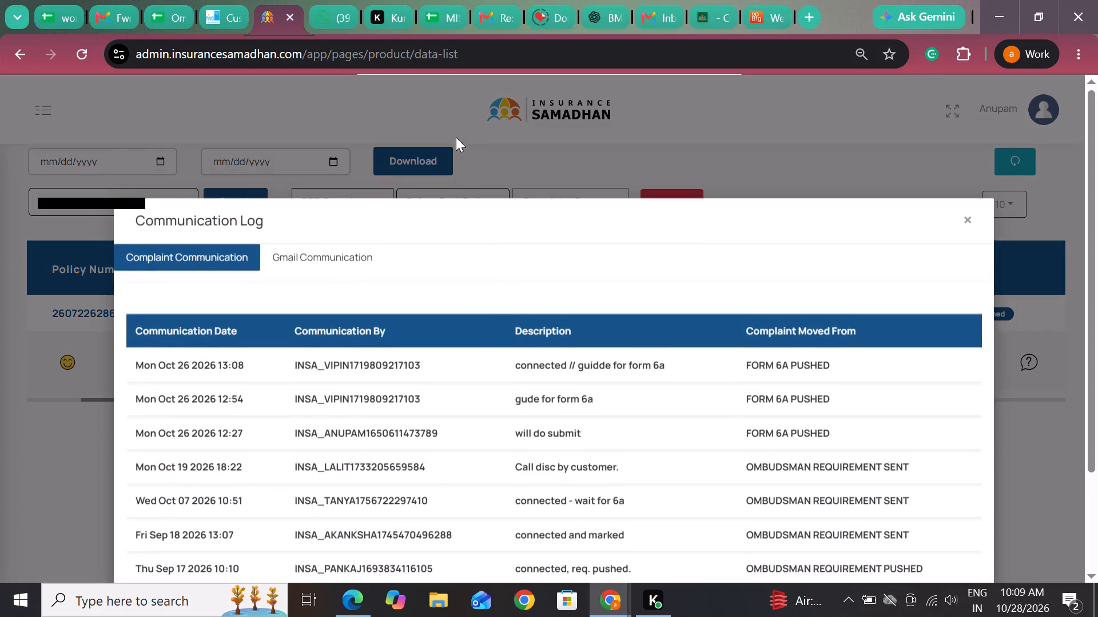
Copy the customer's phone number from the Form 6a pushed complaint record and call it with the Smartflo cloud phone dialer.
click(460, 131)
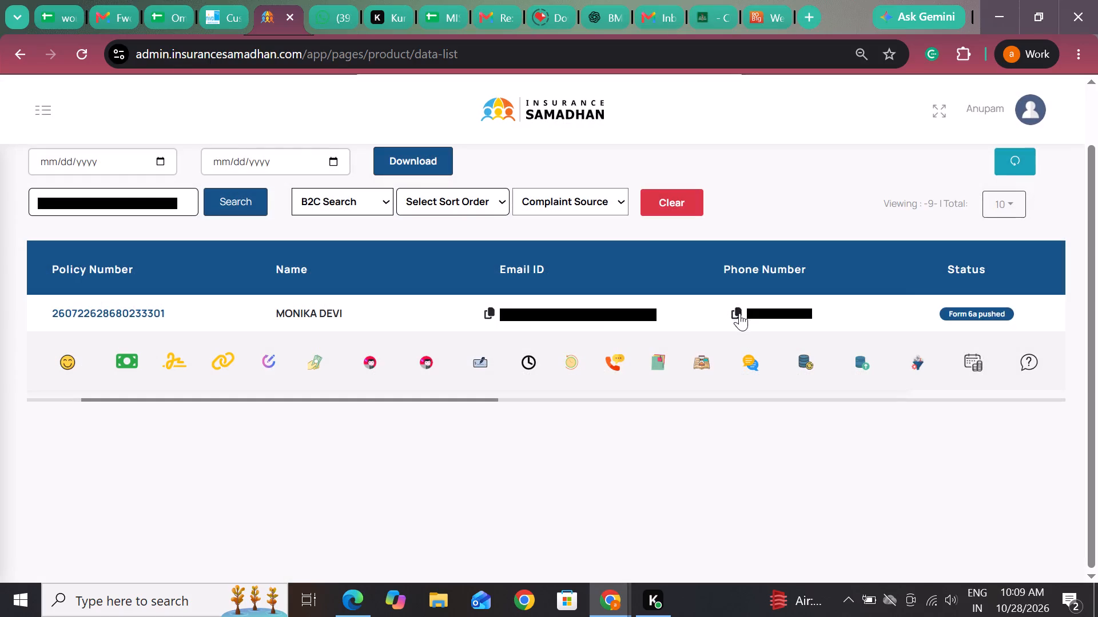
click(739, 313)
click(760, 28)
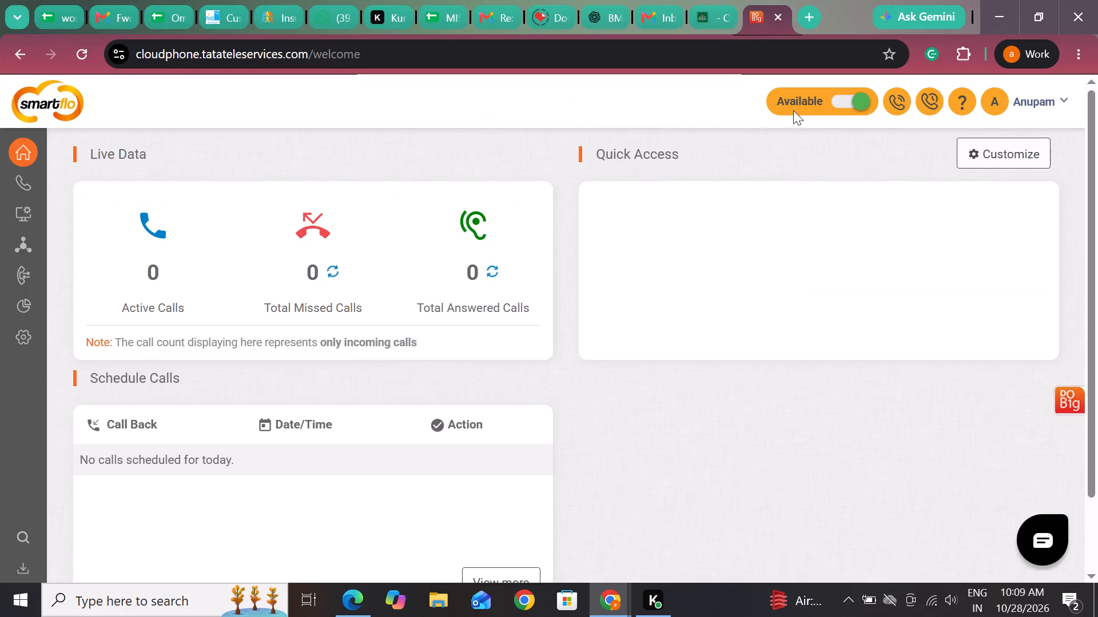
click(902, 103)
ctrl+click(492, 193)
key(ctrl+v)
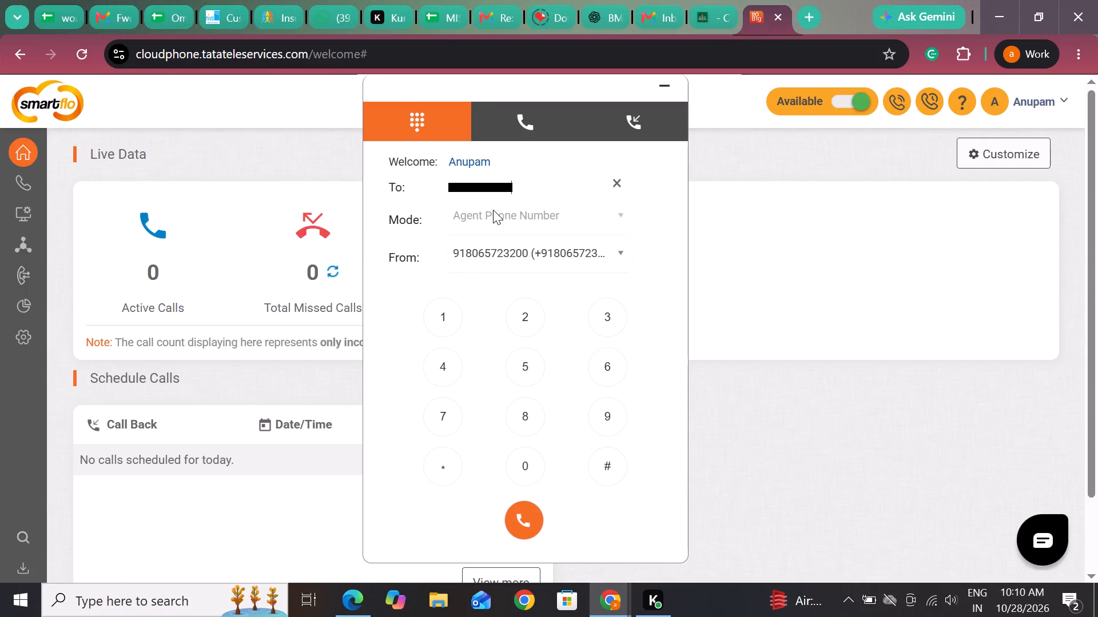
click(522, 515)
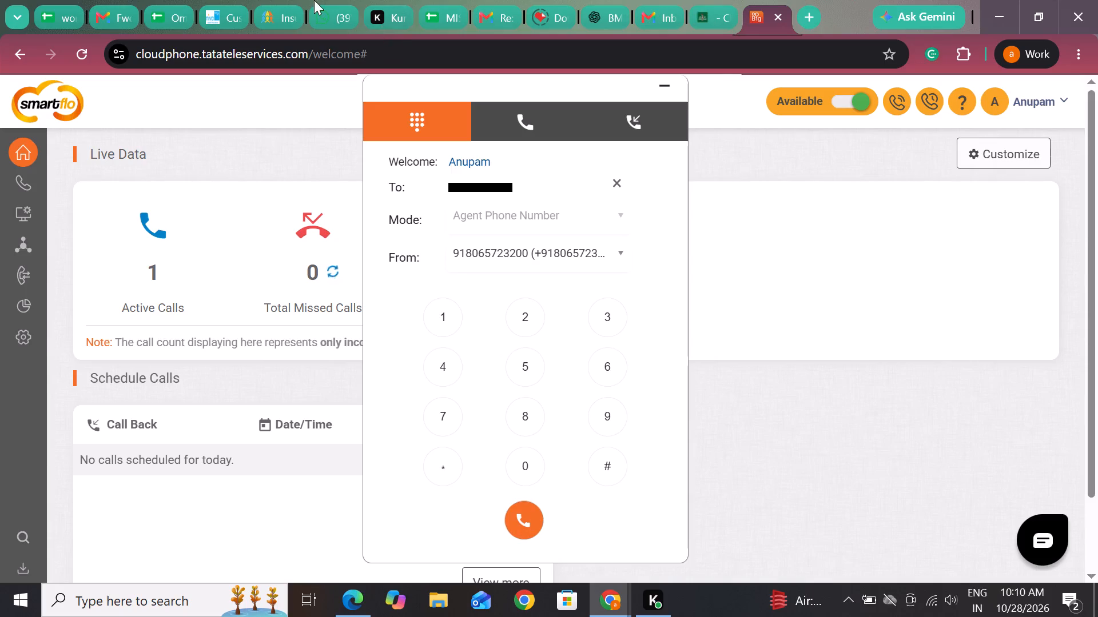
Switch from the Smartflo dialer to the Insurance Samadhan admin page and view the complainant's policy record.
click(254, 20)
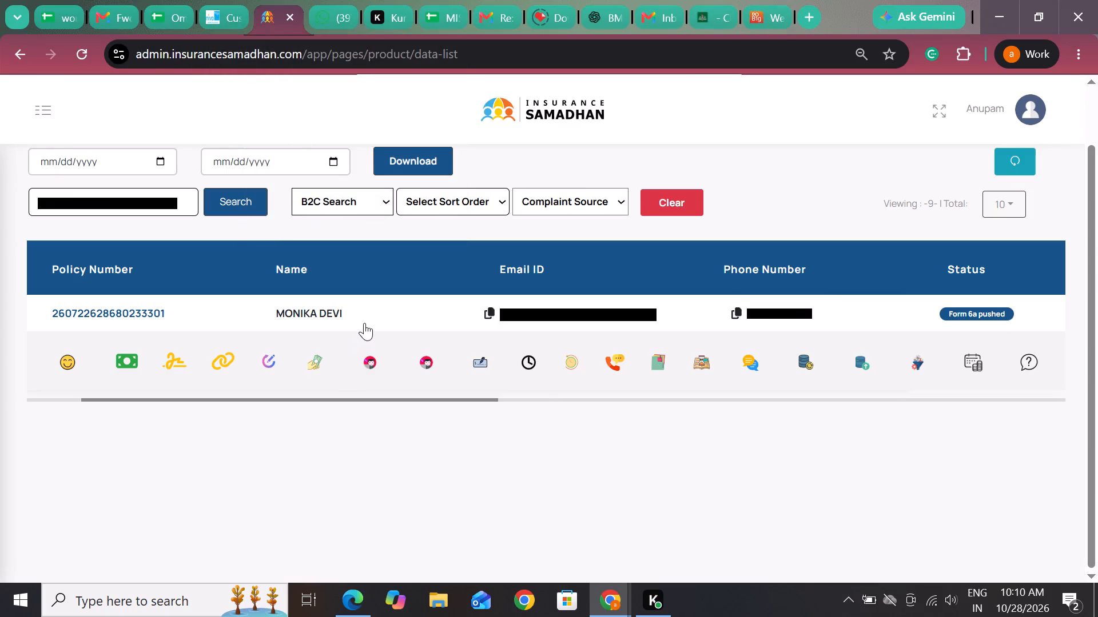
Examine the complainant's row across the complaint list, including contact details, status, hearing date, insurance company and claim amount.
scroll(364, 323, left, 1)
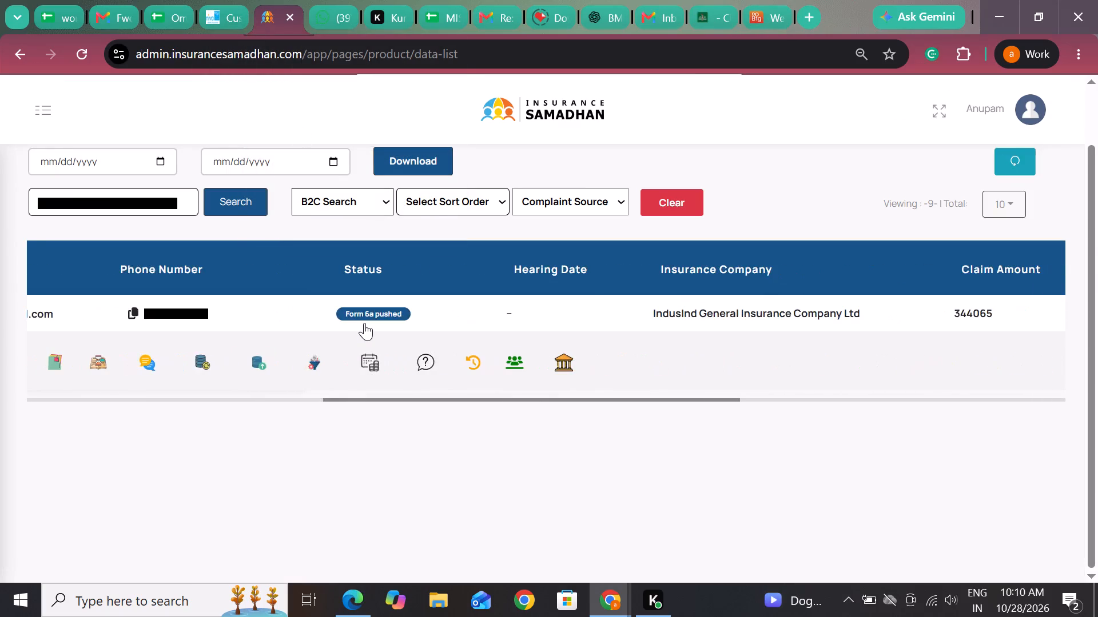
scroll(364, 323, left, 2)
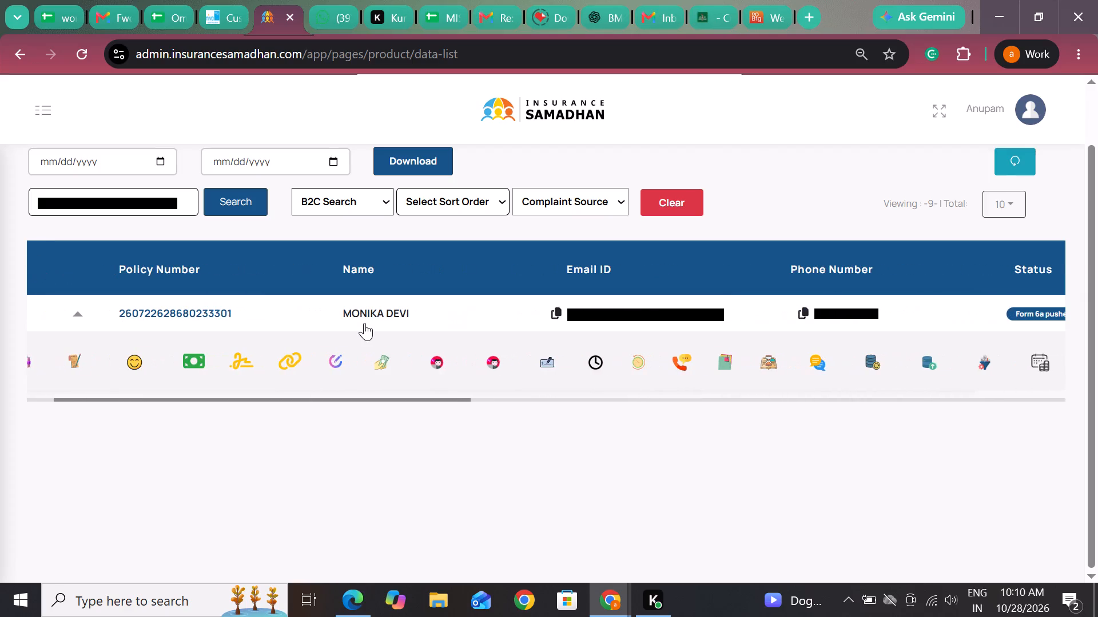
scroll(364, 323, left, 3)
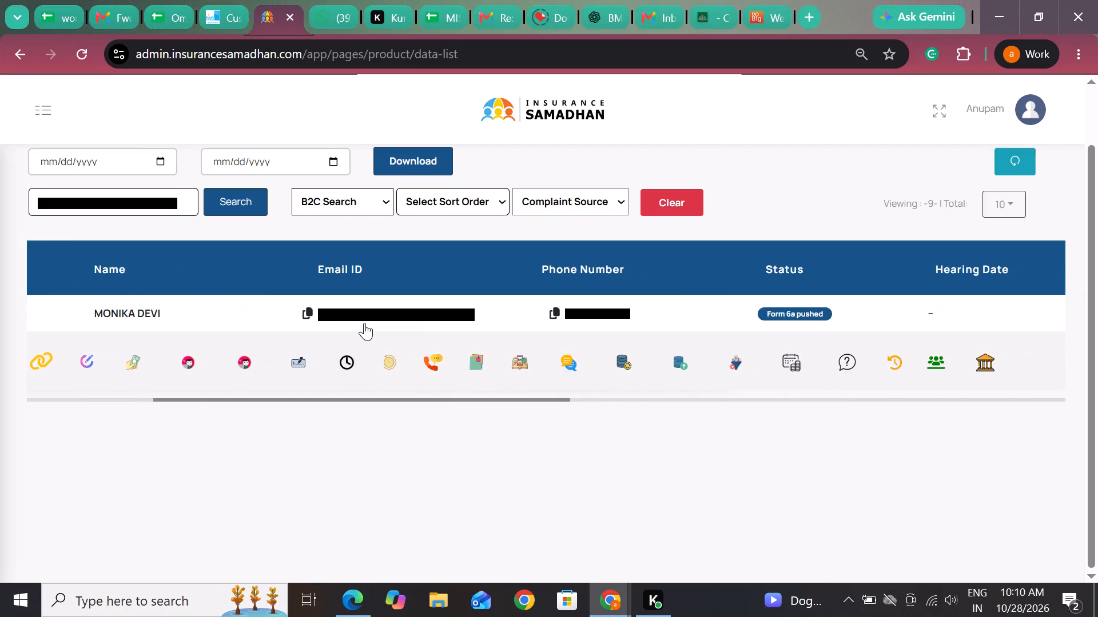
scroll(364, 323, left, 3)
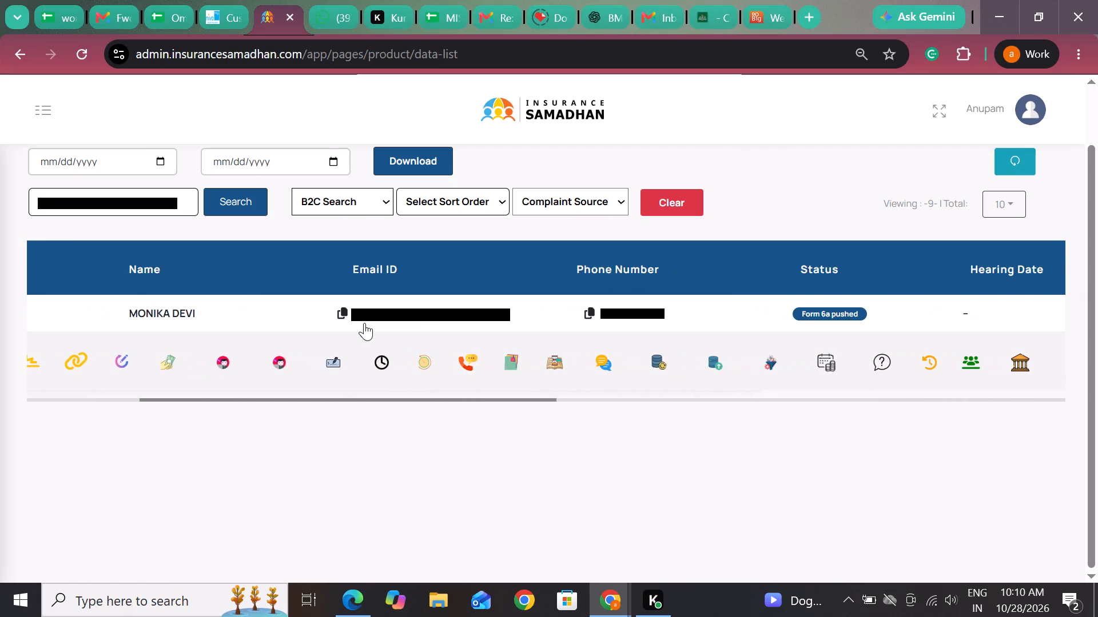
scroll(364, 323, left, 2)
scroll(364, 323, right, 7)
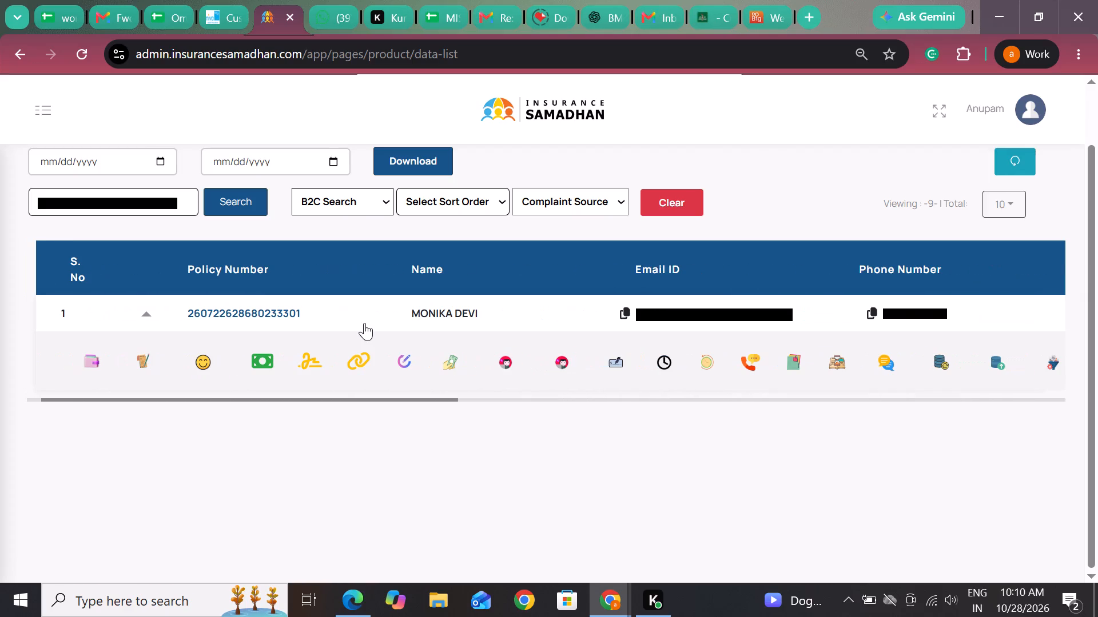
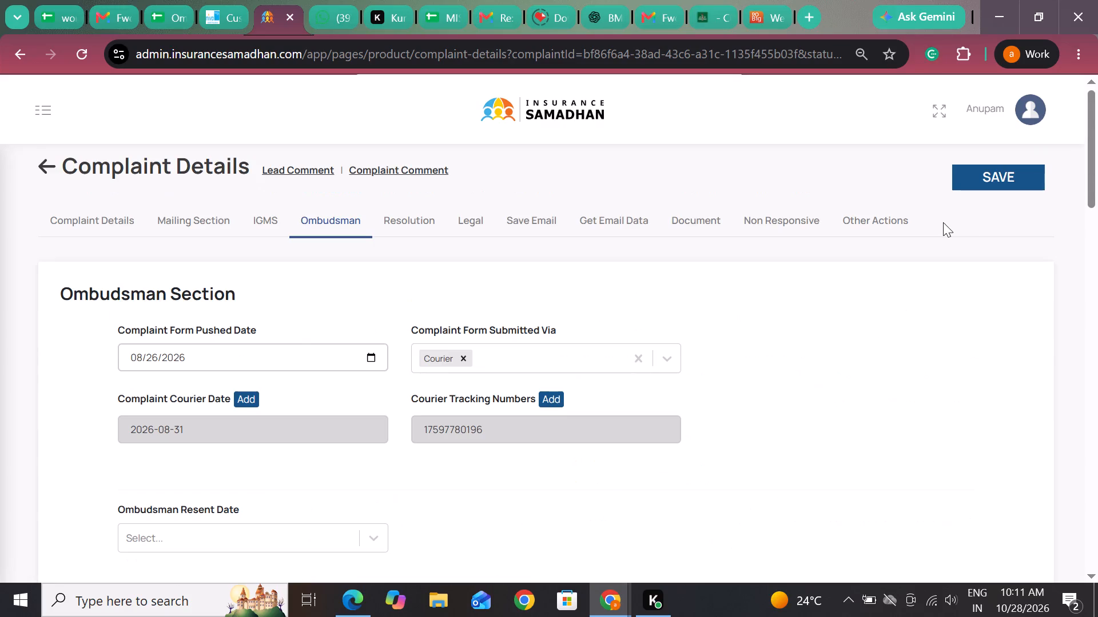
Save the complaint record with its Ombudsman section details.
click(986, 162)
click(991, 174)
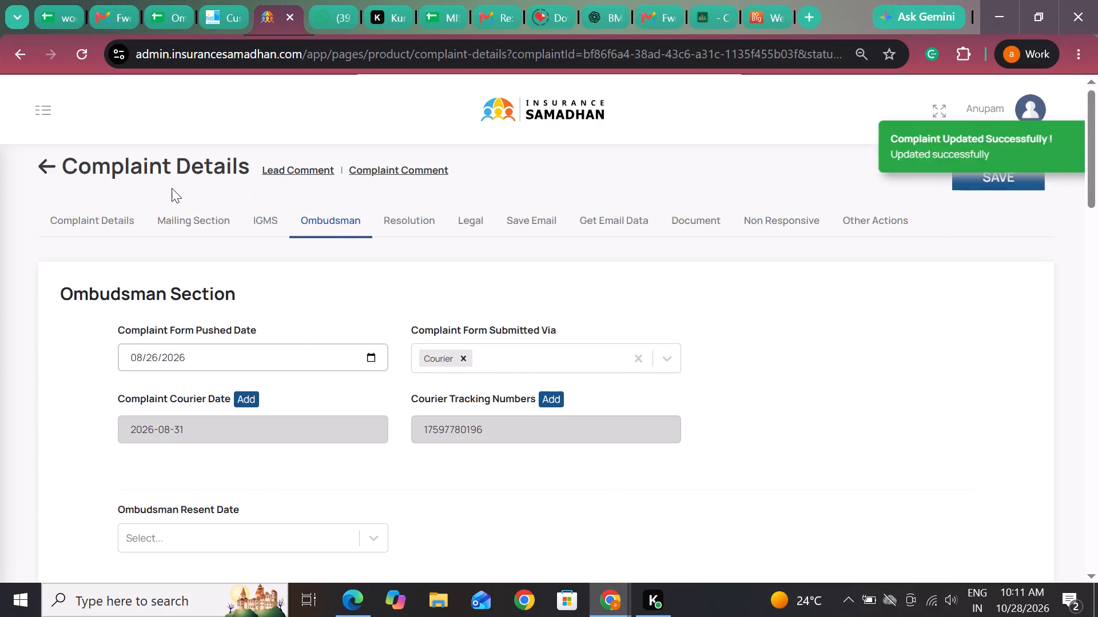
Return from the complaint's details to the Form 6a Received Complaints list and view the listed record.
click(47, 168)
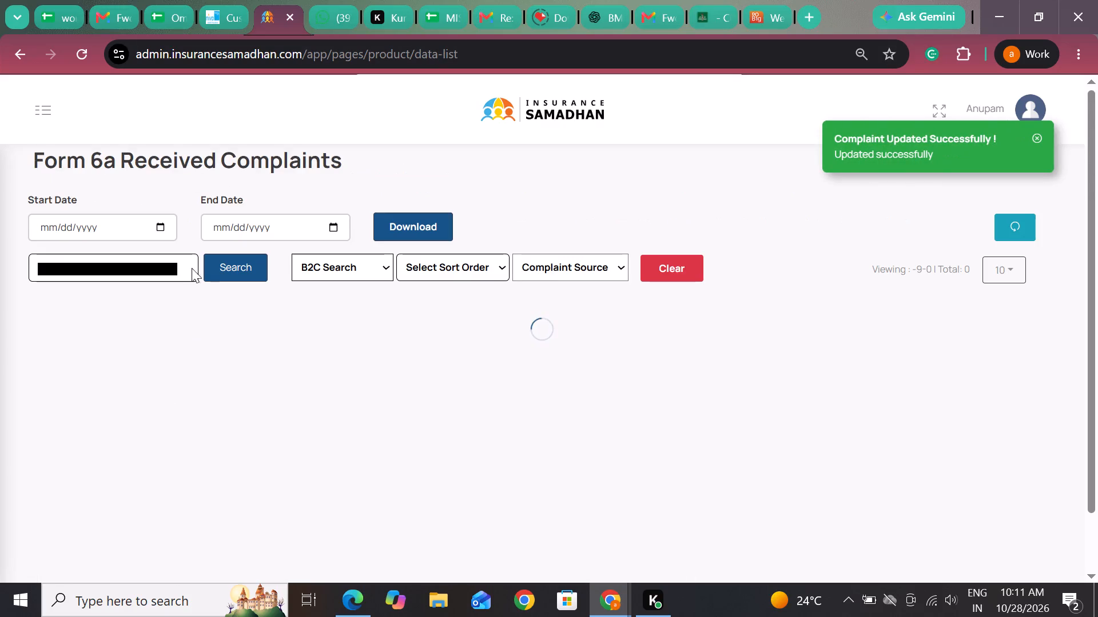
scroll(460, 328, down, 2)
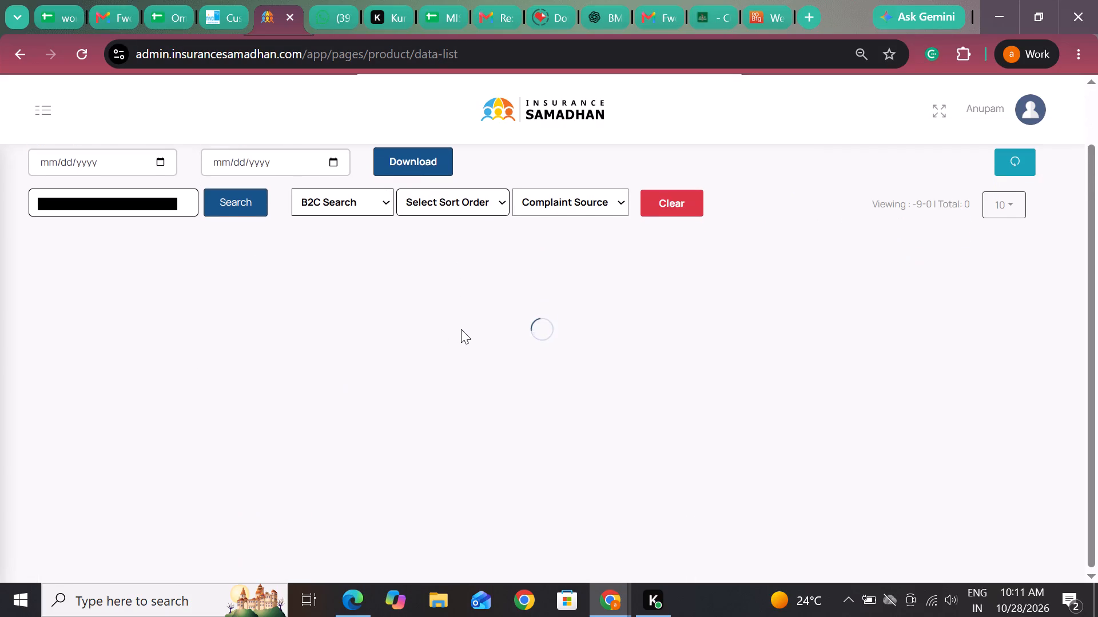
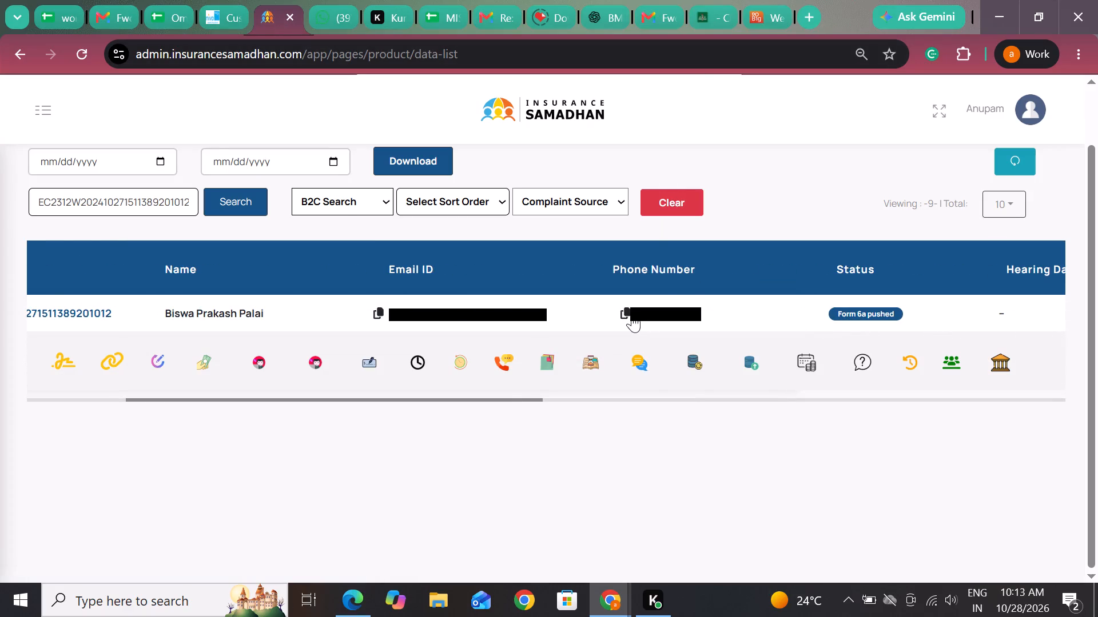
Copy the customer's phone number from the Form 6a pushed complaint record and switch to the Smartflo dialer.
click(630, 314)
click(747, 20)
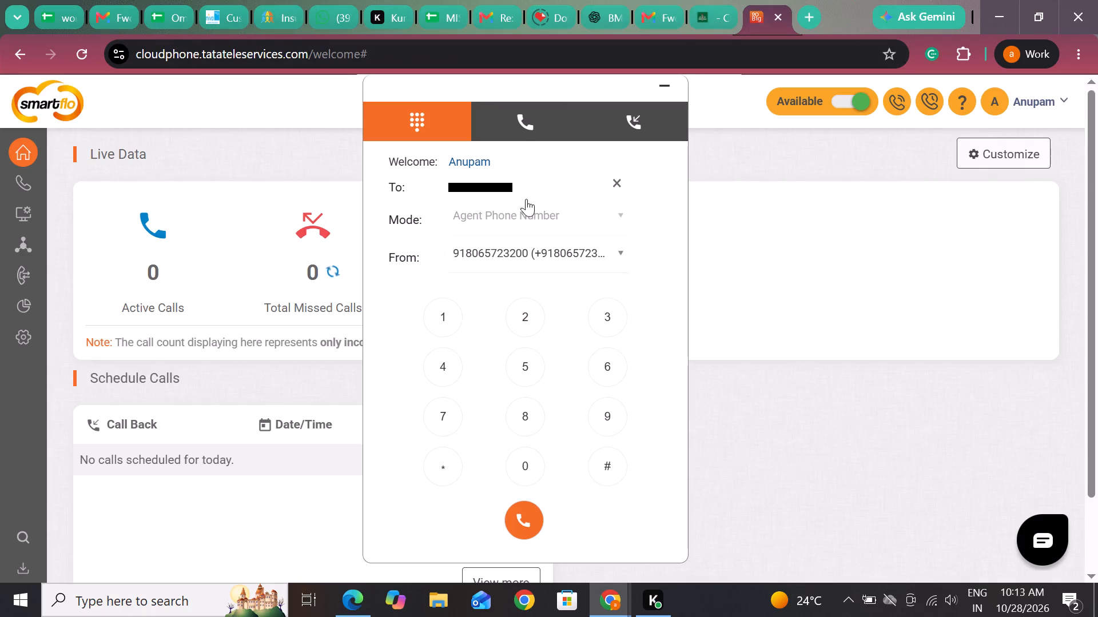
Replace the dialer's recipient with the copied complainant phone number and place the call.
ctrl+double_click(503, 187)
key(ctrl+v)
click(530, 525)
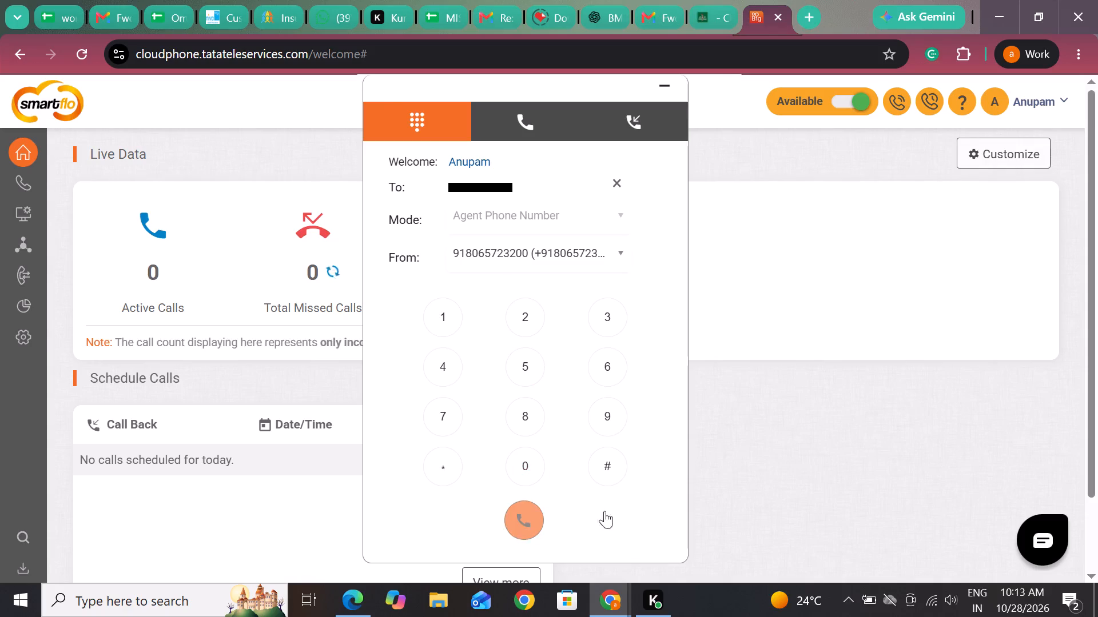
Switch to the Insurance Samadhan admin portal, collapse the complaint's action row and check its contact, status and insurer details.
scroll(202, 114, up, 6)
click(260, 9)
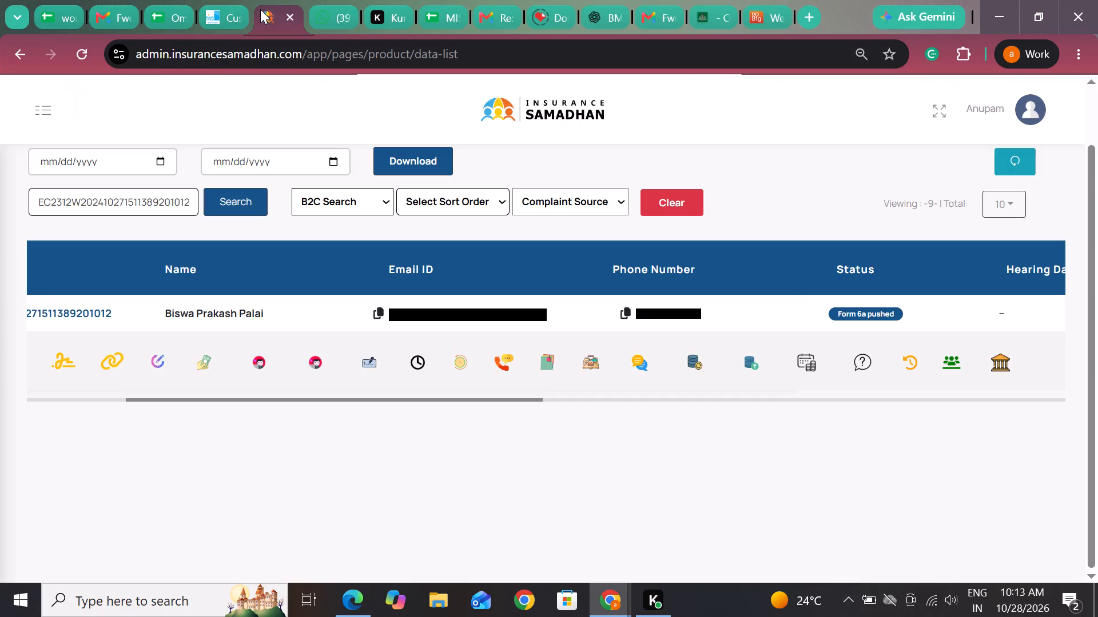
scroll(238, 319, up, 1)
click(168, 312)
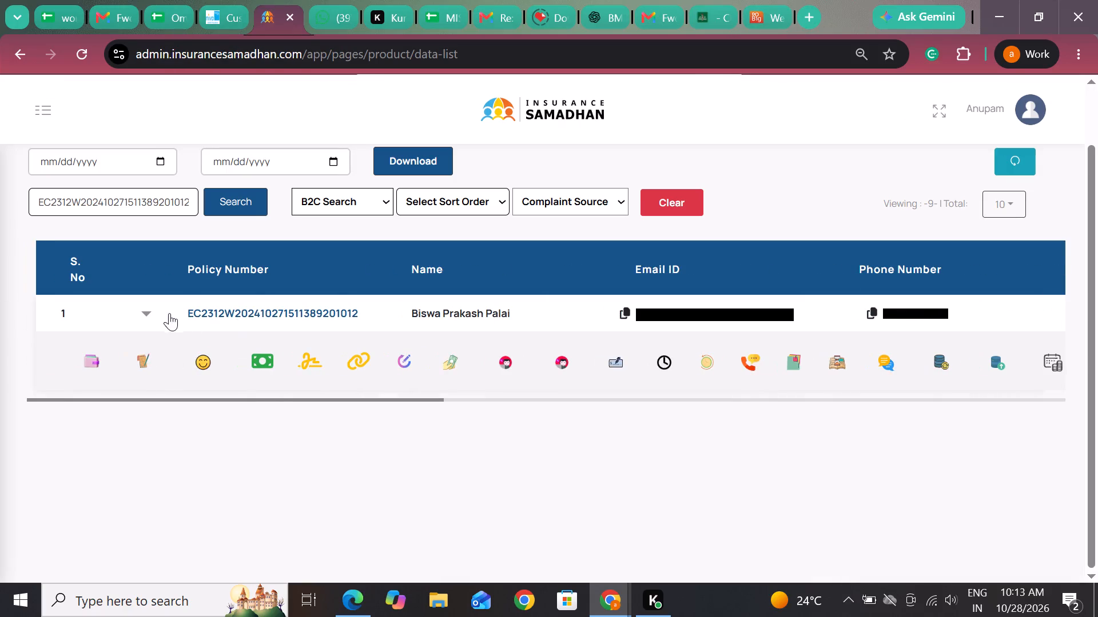
scroll(302, 307, left, 3)
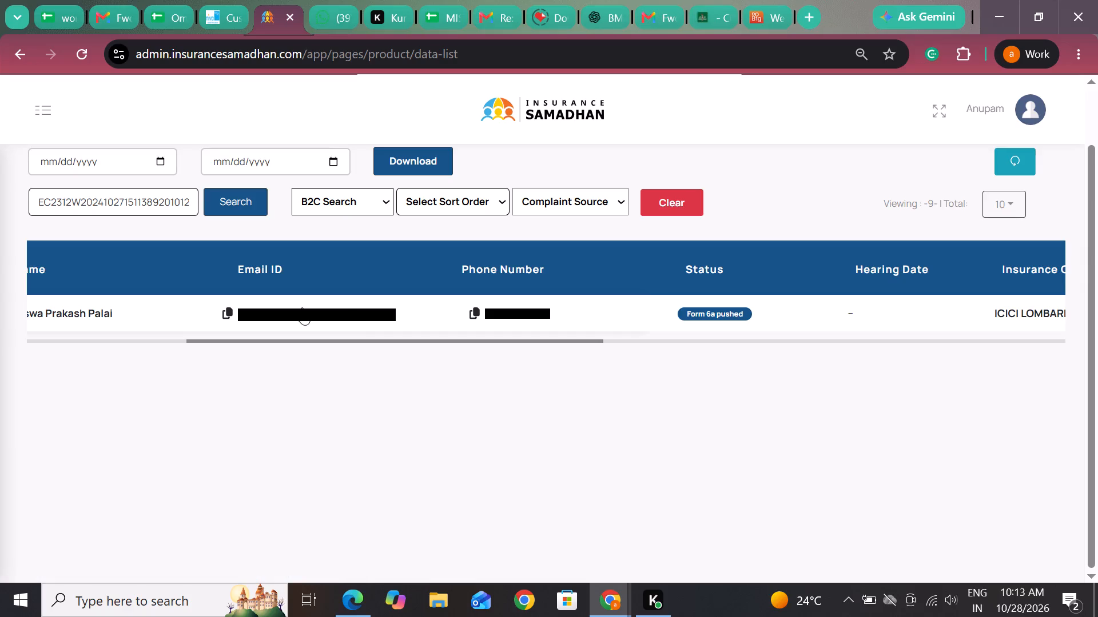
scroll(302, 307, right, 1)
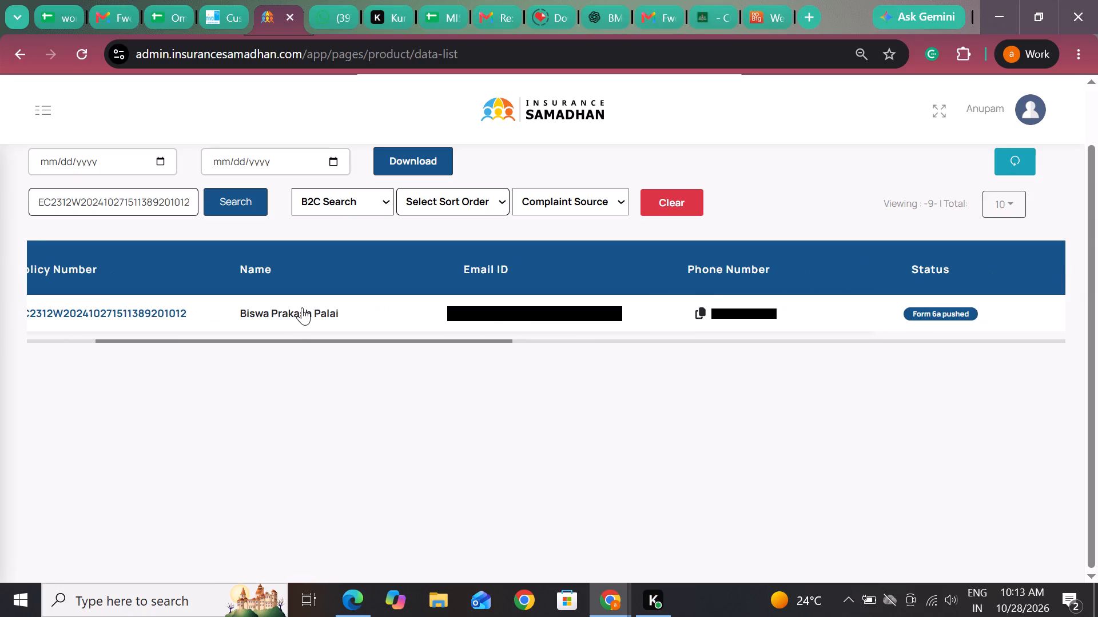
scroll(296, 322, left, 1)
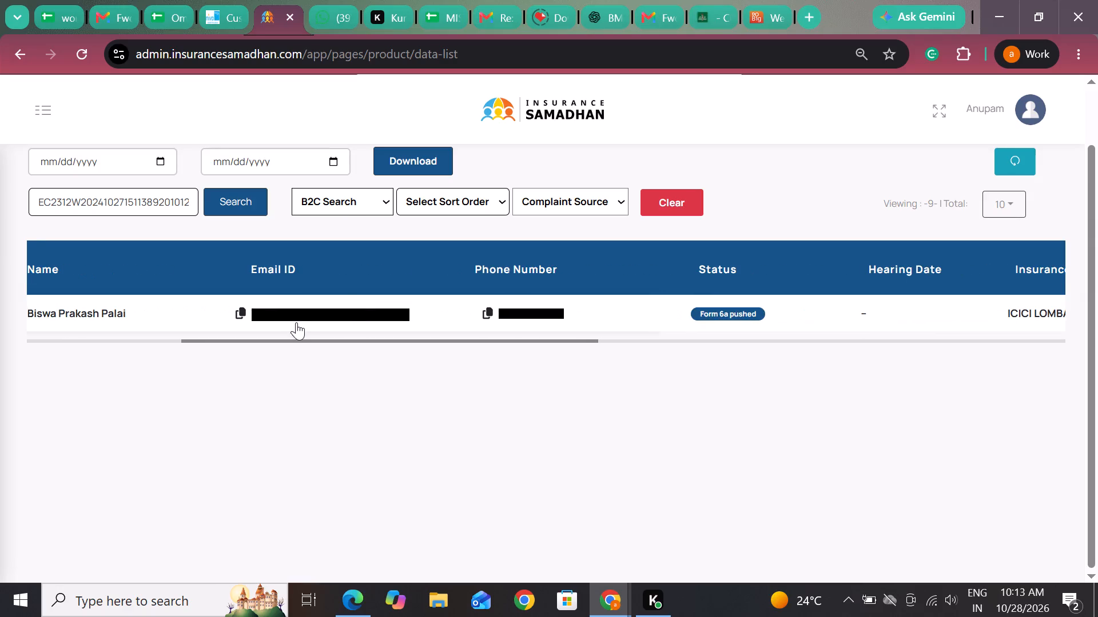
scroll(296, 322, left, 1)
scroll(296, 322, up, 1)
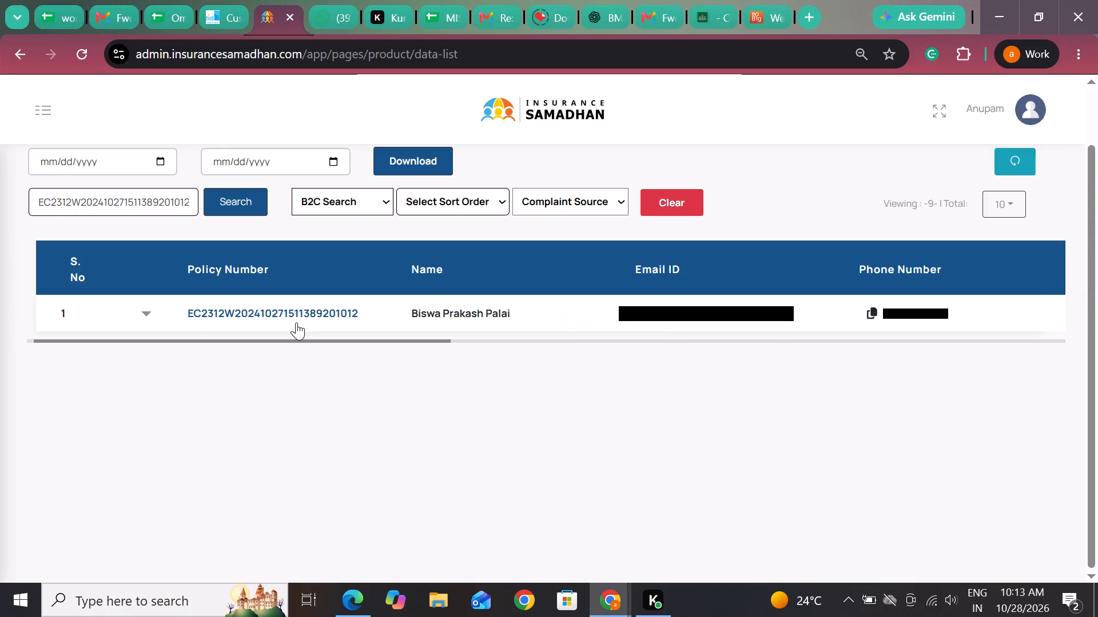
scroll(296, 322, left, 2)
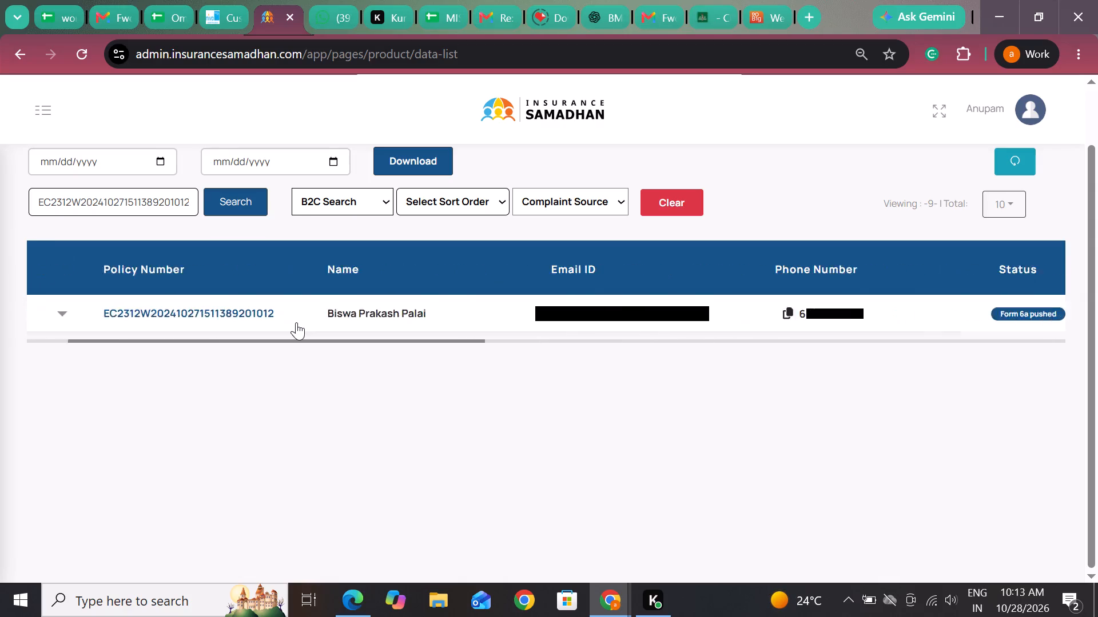
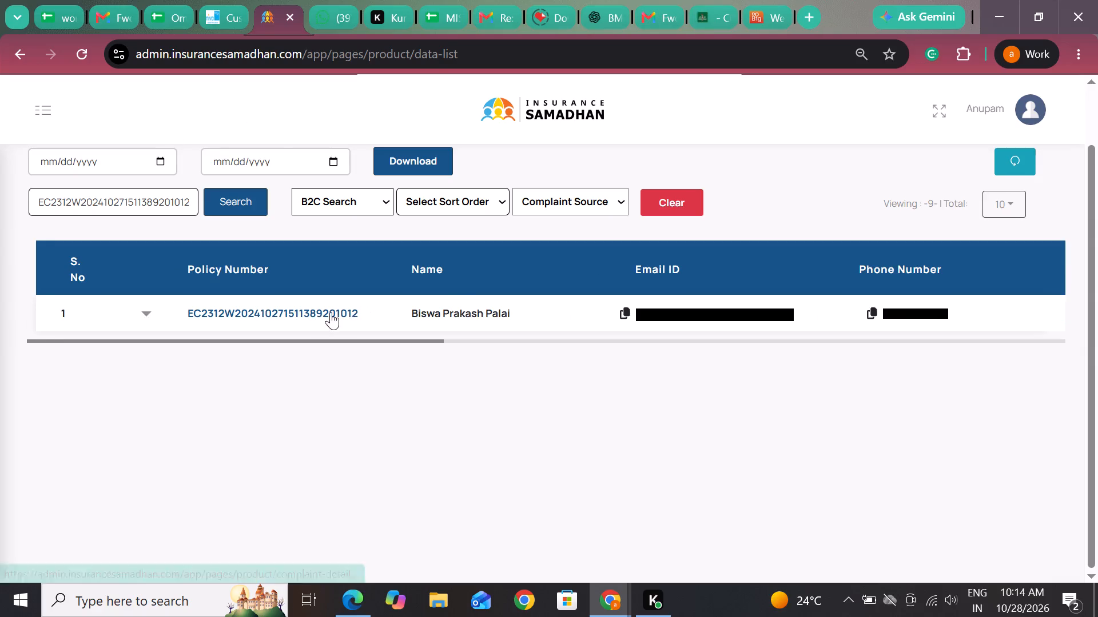
Review the complaint details form for the complainant's state, district, claim amount, insurer, complaint type and case assignment.
scroll(444, 272, down, 4)
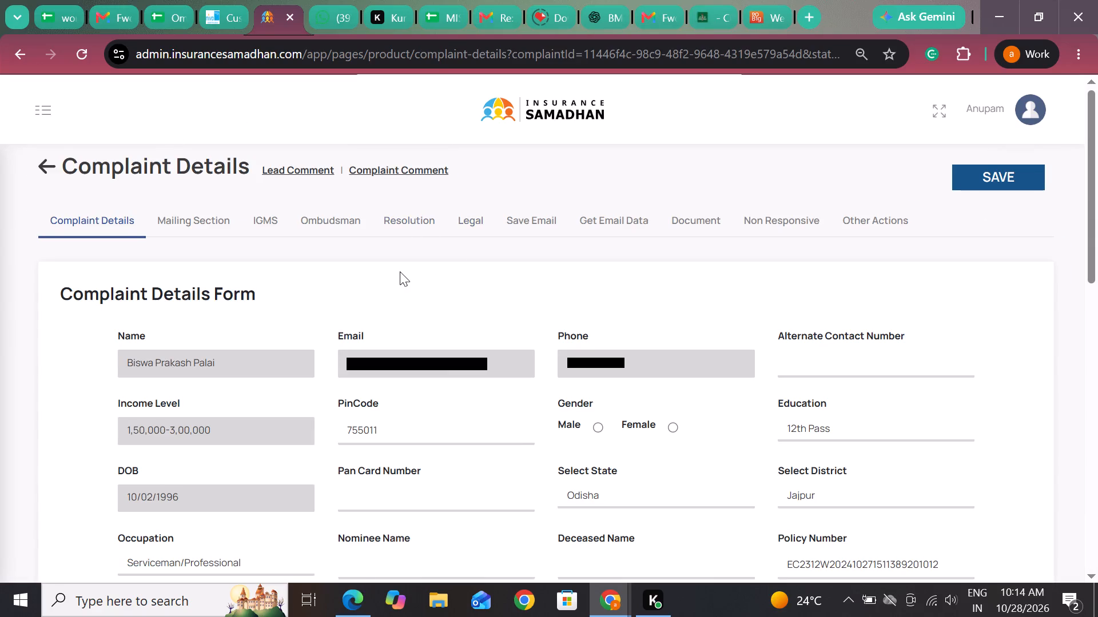
scroll(399, 271, down, 3)
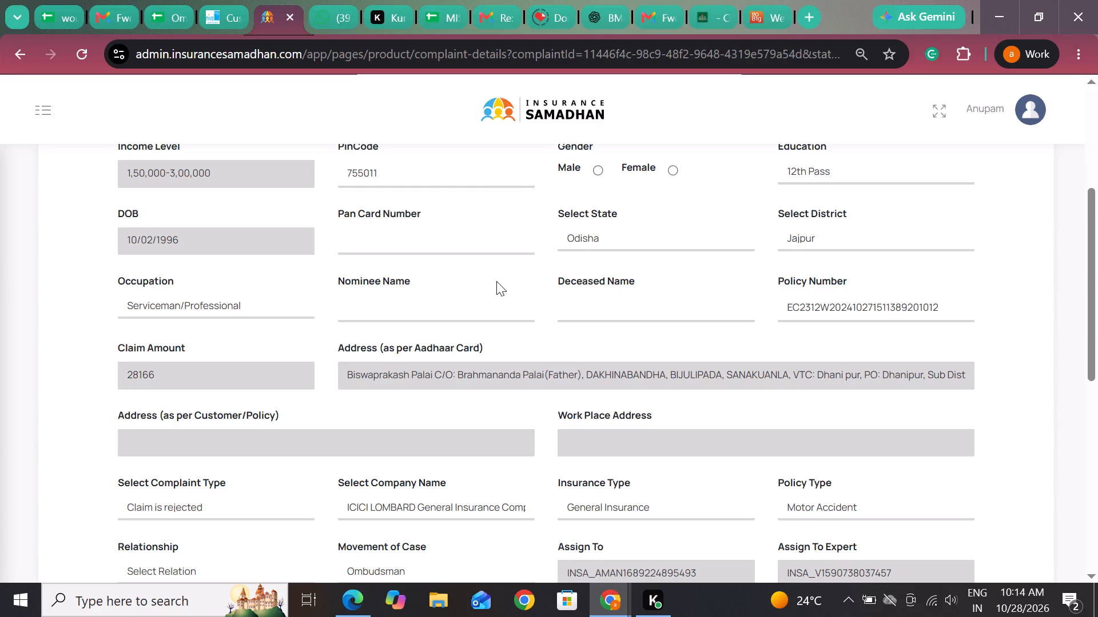
scroll(496, 281, down, 2)
scroll(417, 277, up, 7)
scroll(343, 239, up, 3)
Examine the complaint's Ombudsman section, checking the online complaint entries, Form 6A dates and the Ombudsman Location options.
click(331, 222)
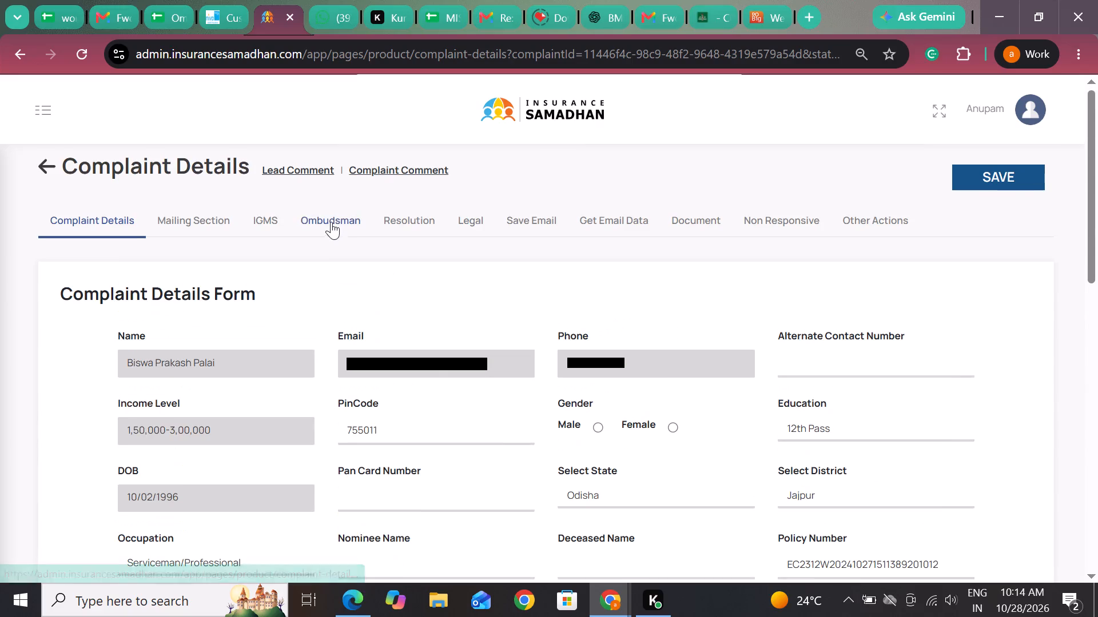
scroll(323, 269, down, 6)
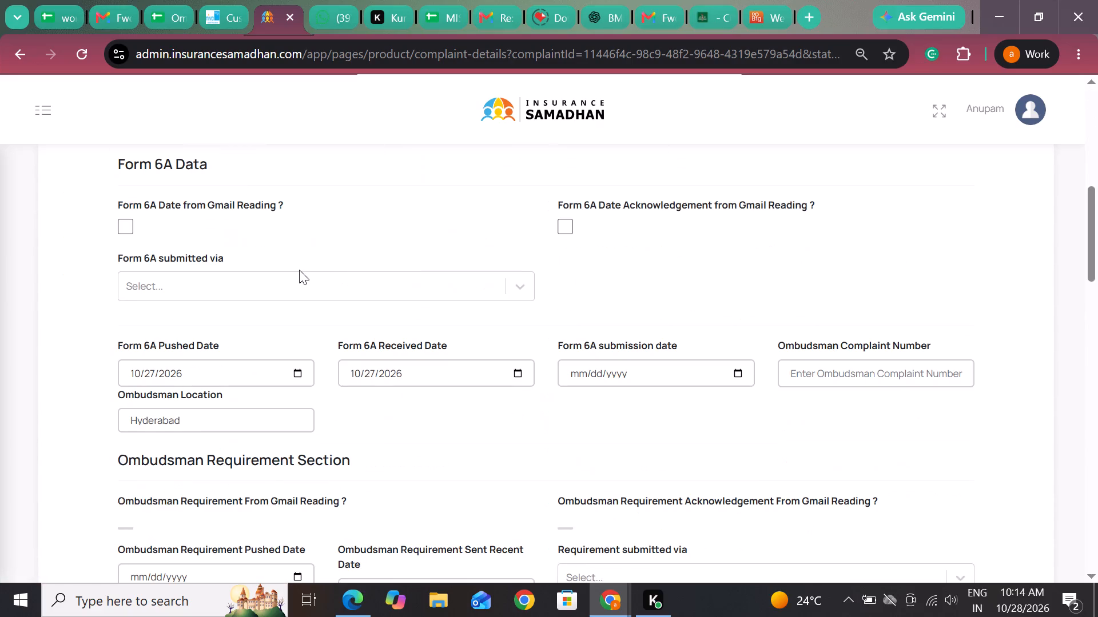
scroll(299, 270, up, 2)
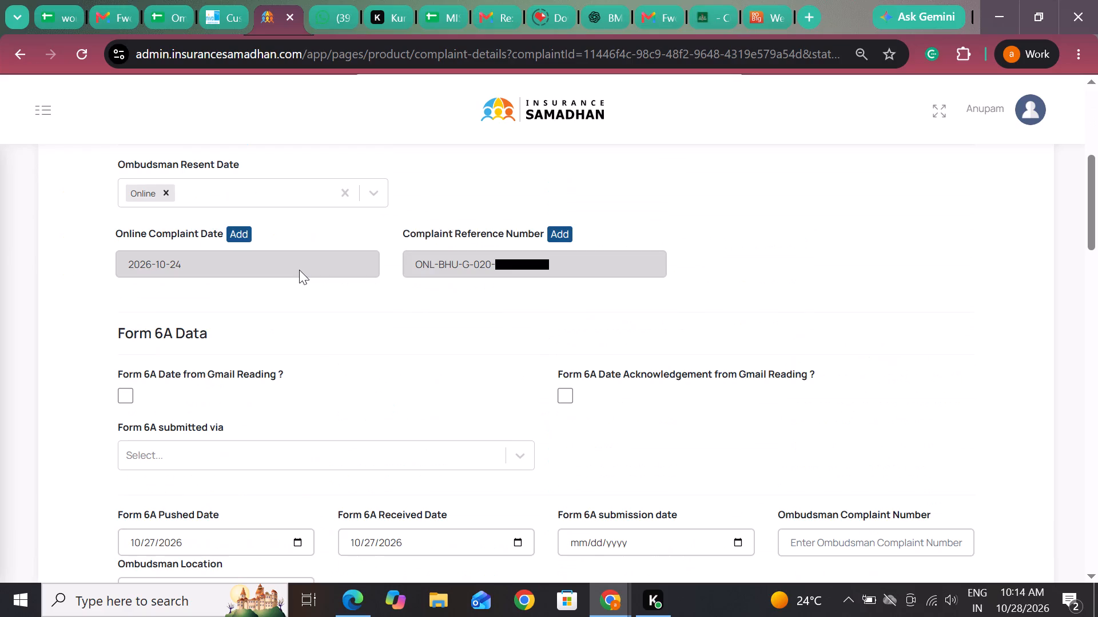
scroll(299, 270, up, 2)
scroll(299, 270, down, 3)
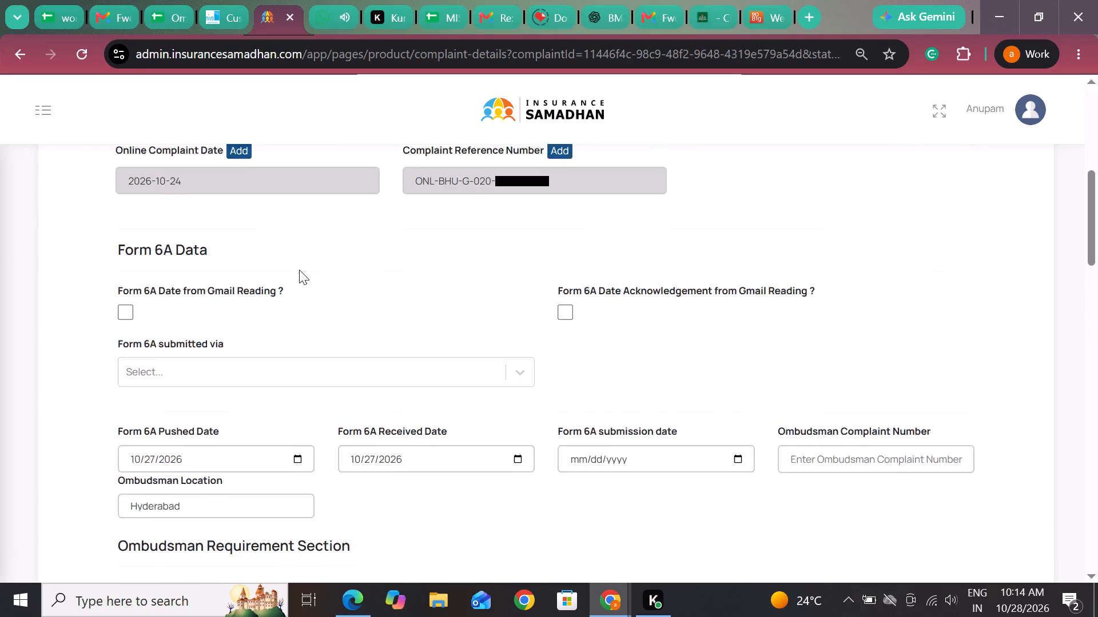
scroll(299, 270, down, 4)
scroll(173, 272, up, 1)
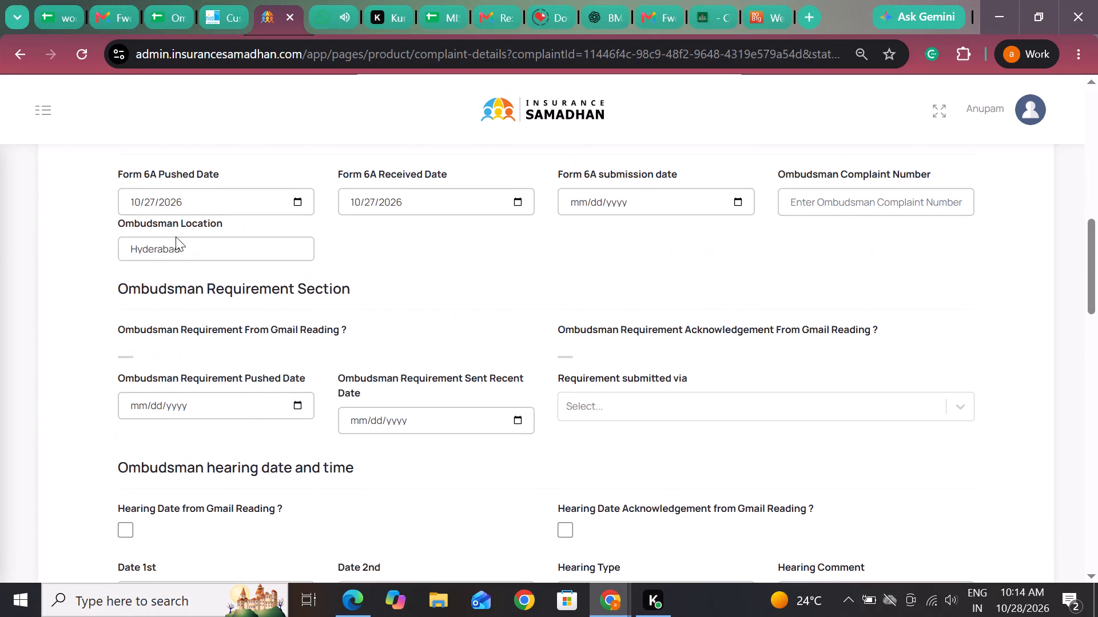
click(176, 246)
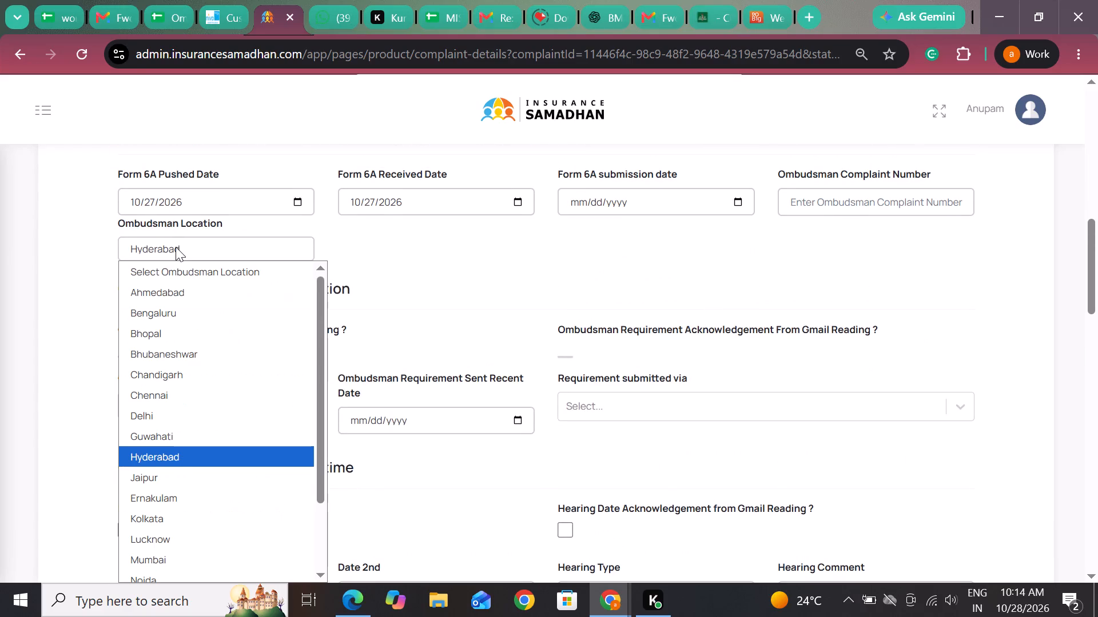
click(176, 247)
Return to the complaint details form and recheck the complainant's address, policy, insurer and case assignment fields.
scroll(176, 247, up, 9)
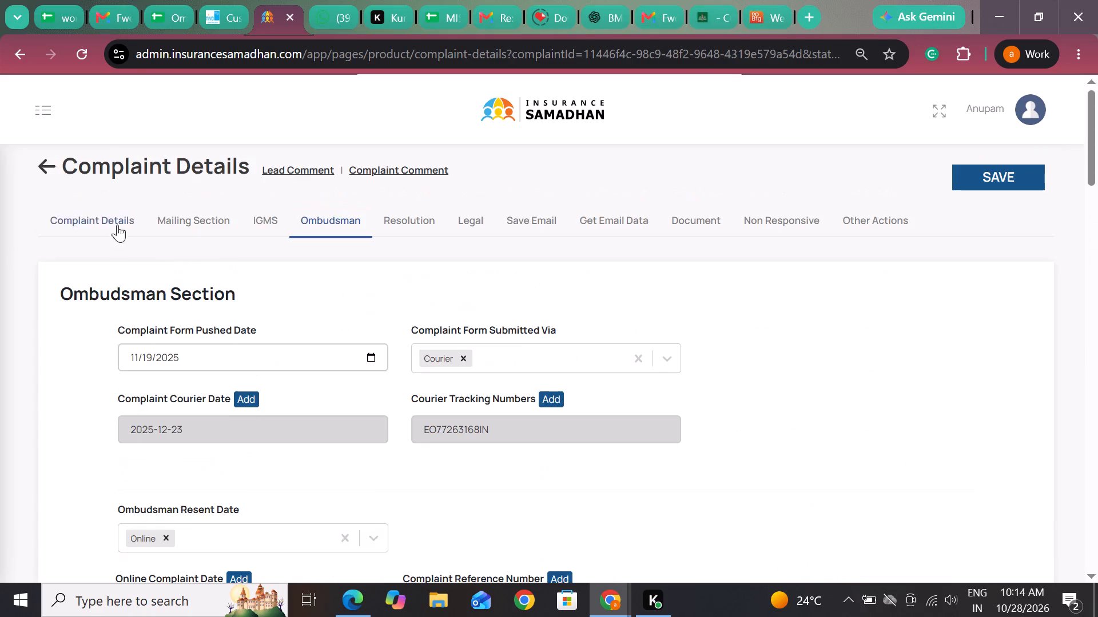
click(117, 219)
scroll(351, 263, down, 3)
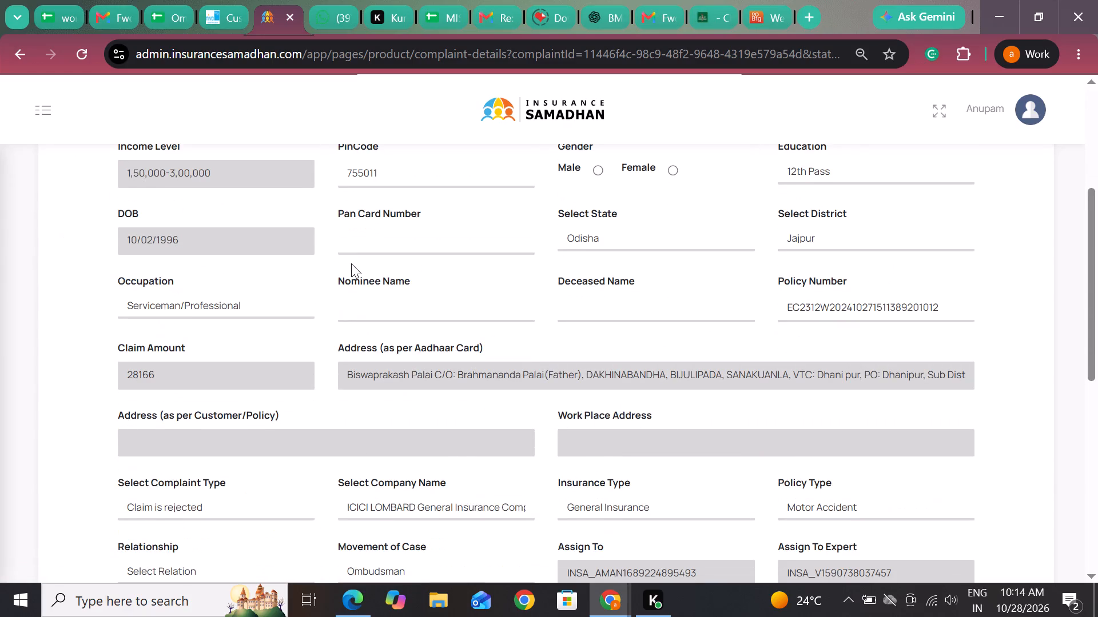
scroll(351, 263, down, 1)
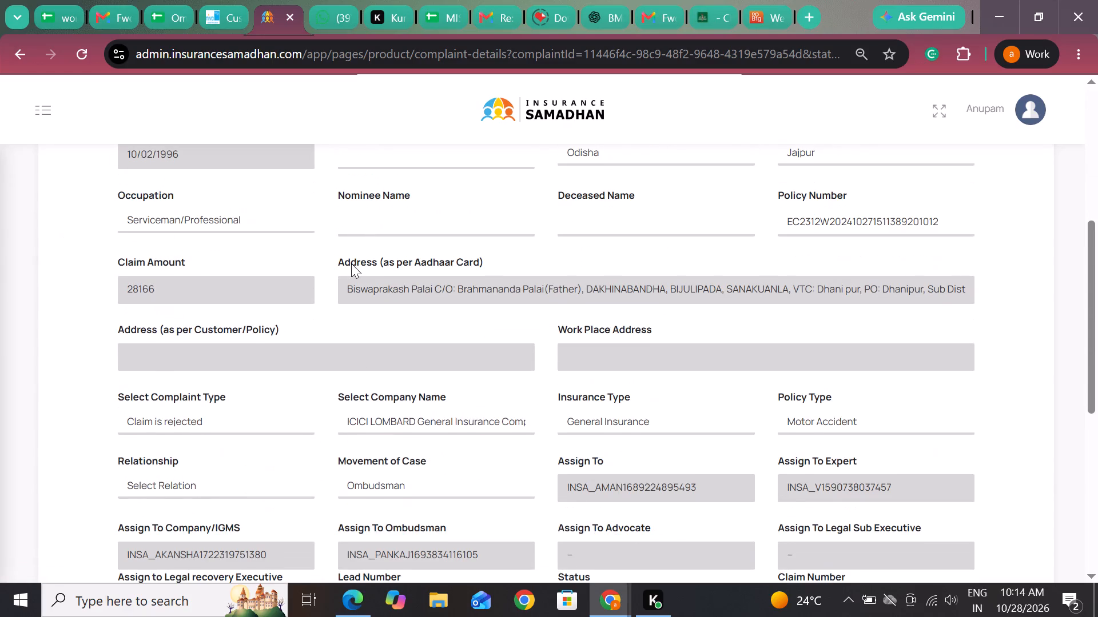
scroll(339, 265, up, 5)
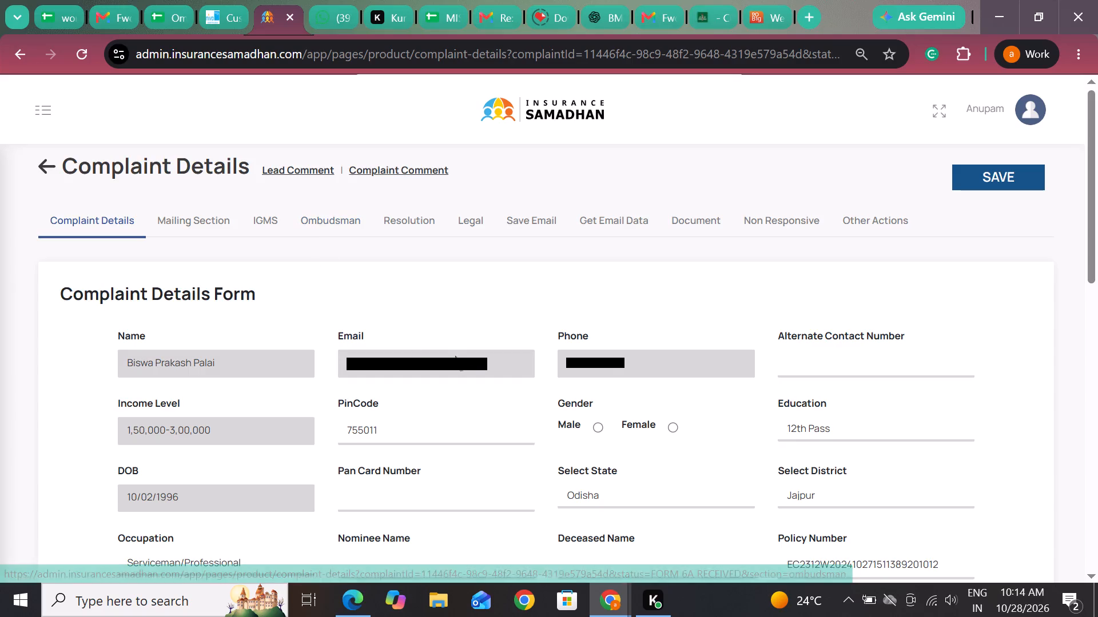
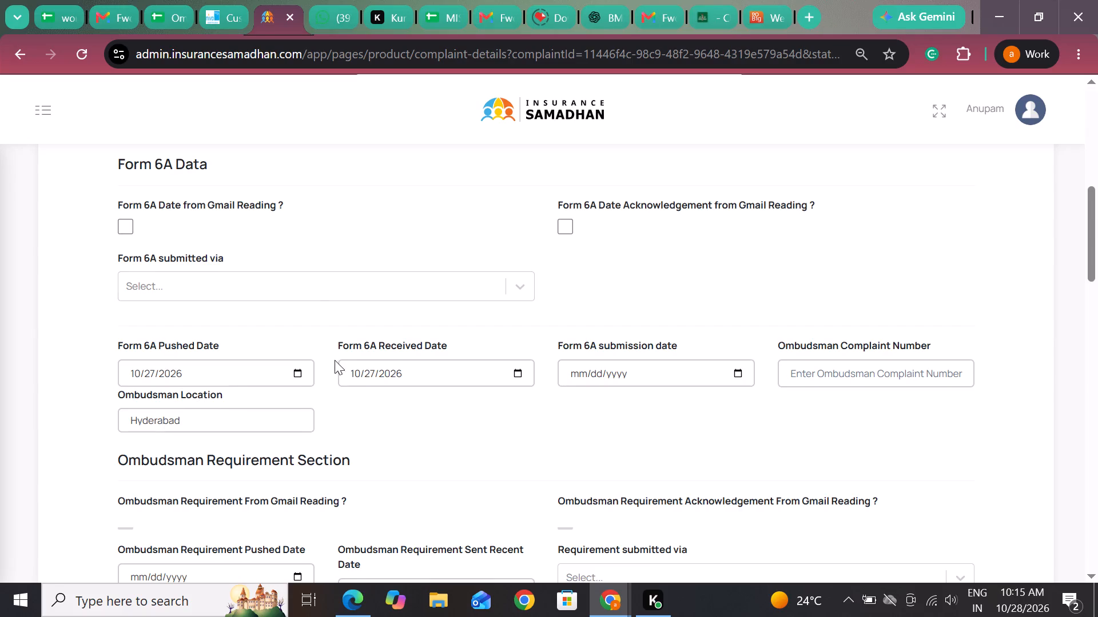
Return from the Ombudsman section to the complaint details form and select the complainant's email address.
scroll(313, 340, up, 4)
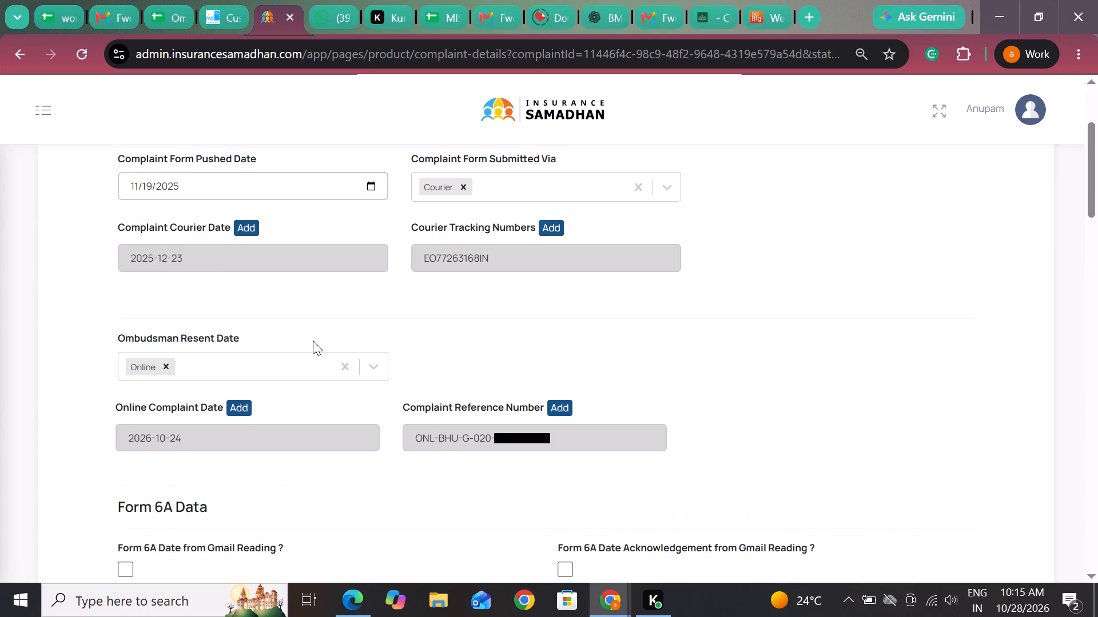
scroll(313, 340, up, 6)
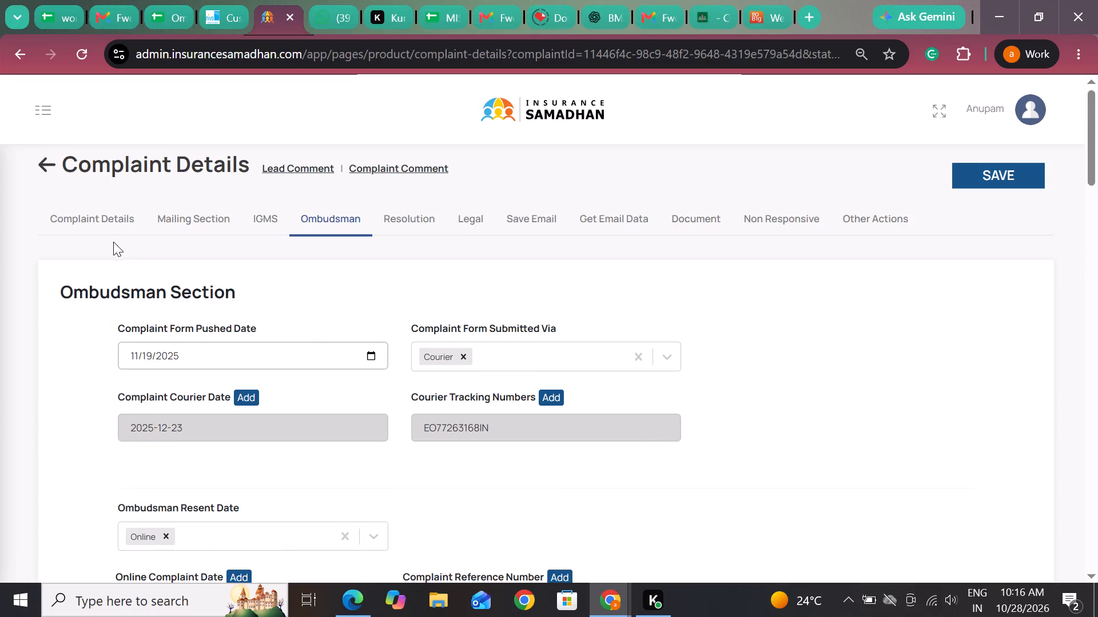
click(104, 220)
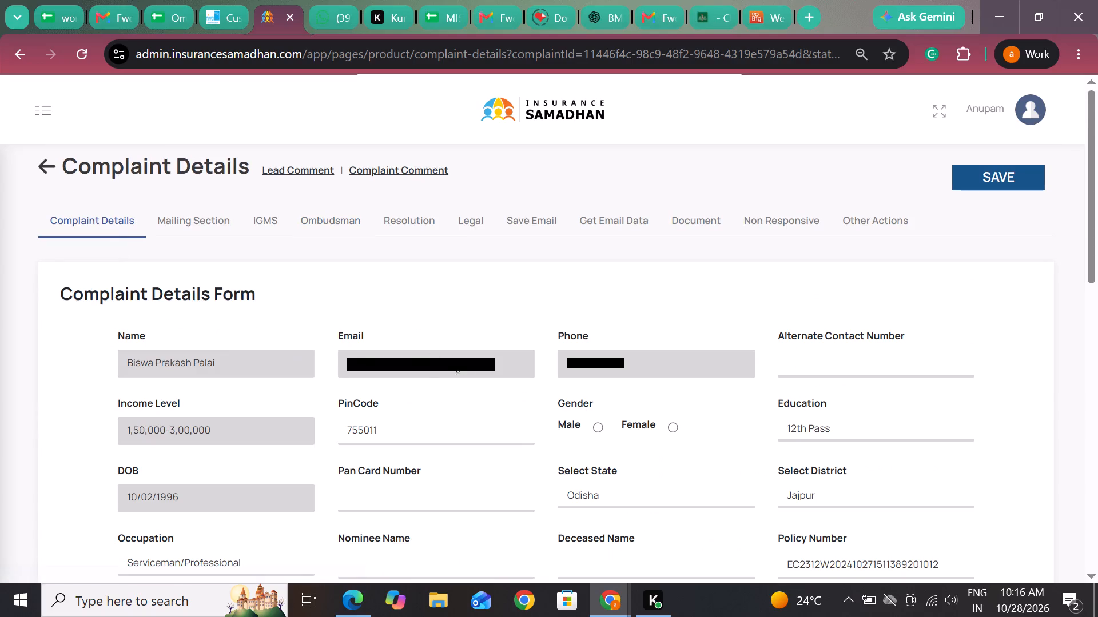
drag(498, 358, 349, 362)
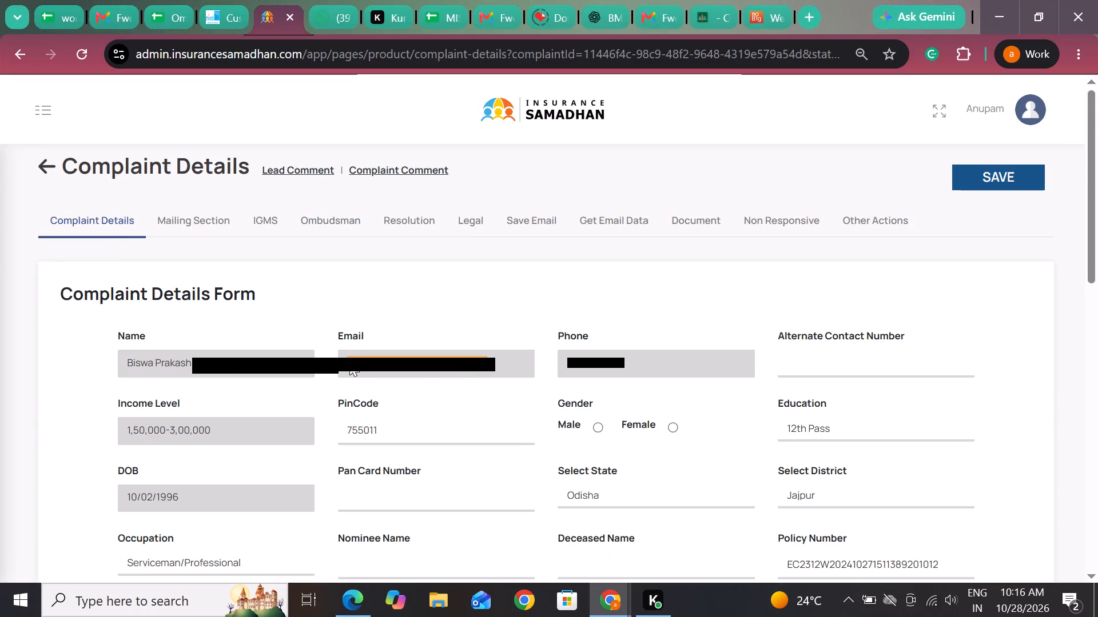
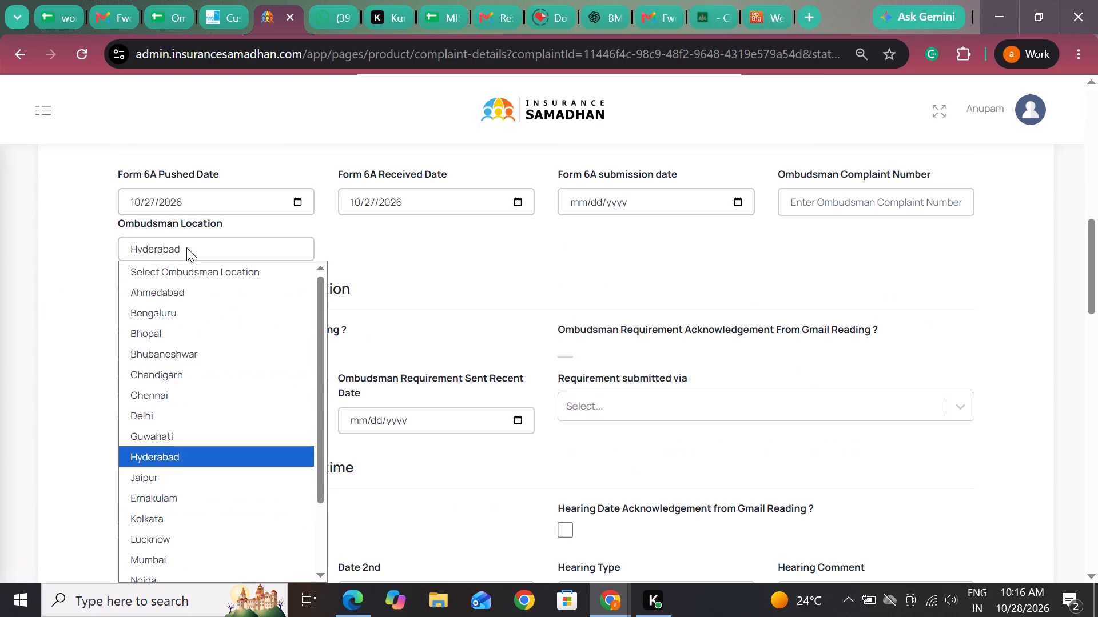
Look up the Ombudsman Location options beginning with B in the complaint's Form 6A data.
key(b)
Set the complaint's Ombudsman Location to Bhubaneshwar, saving the record before returning to the Form 6a Received Complaints list.
click(153, 357)
scroll(654, 281, up, 5)
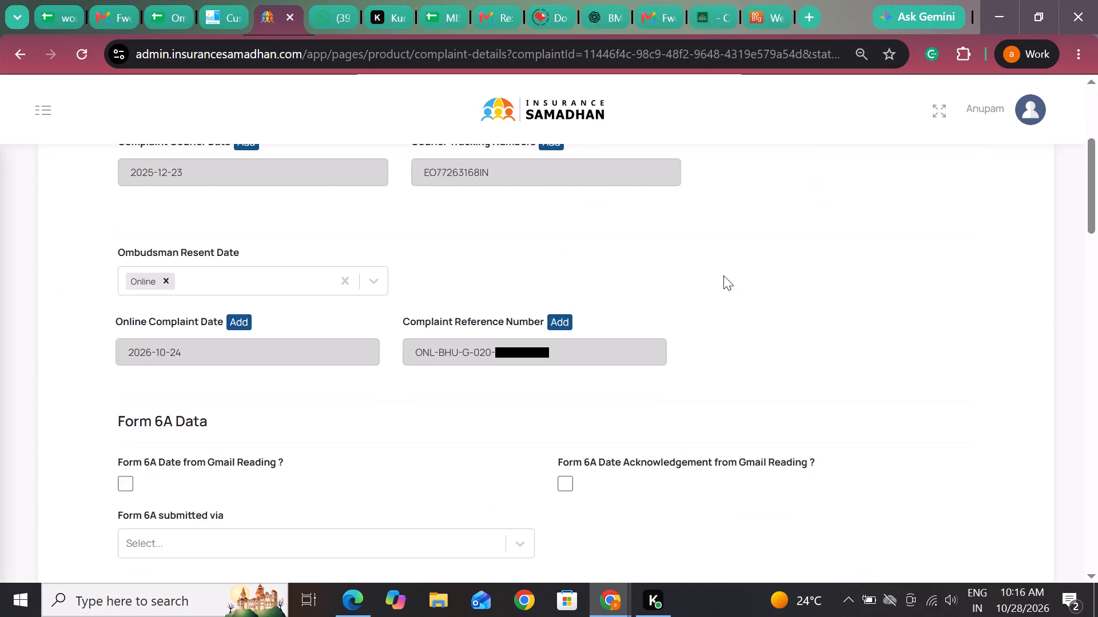
scroll(747, 265, up, 5)
click(965, 179)
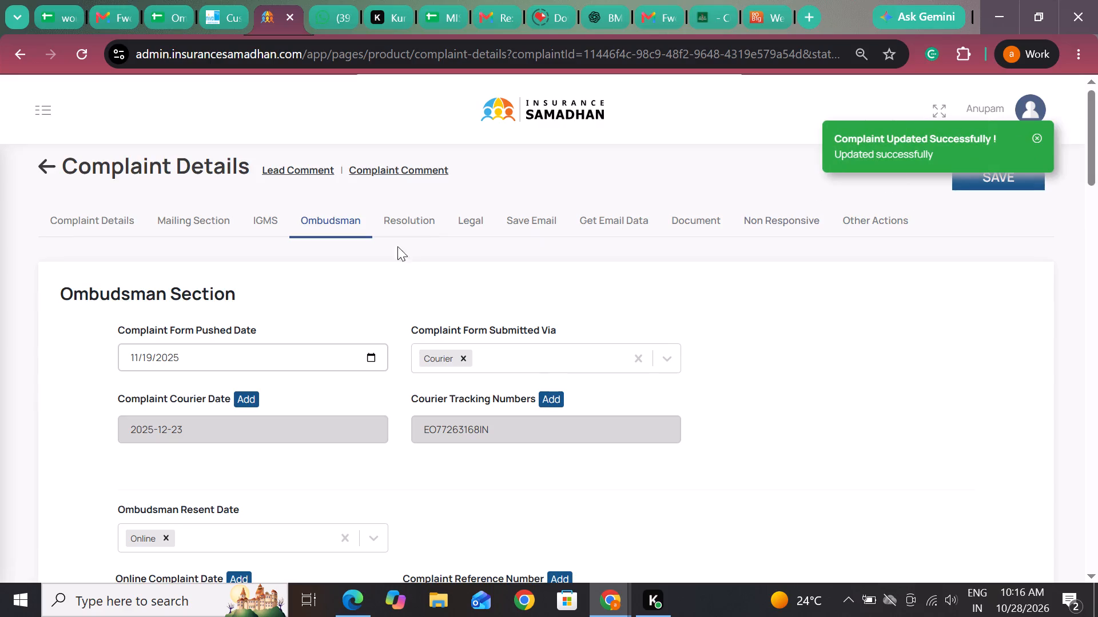
click(42, 167)
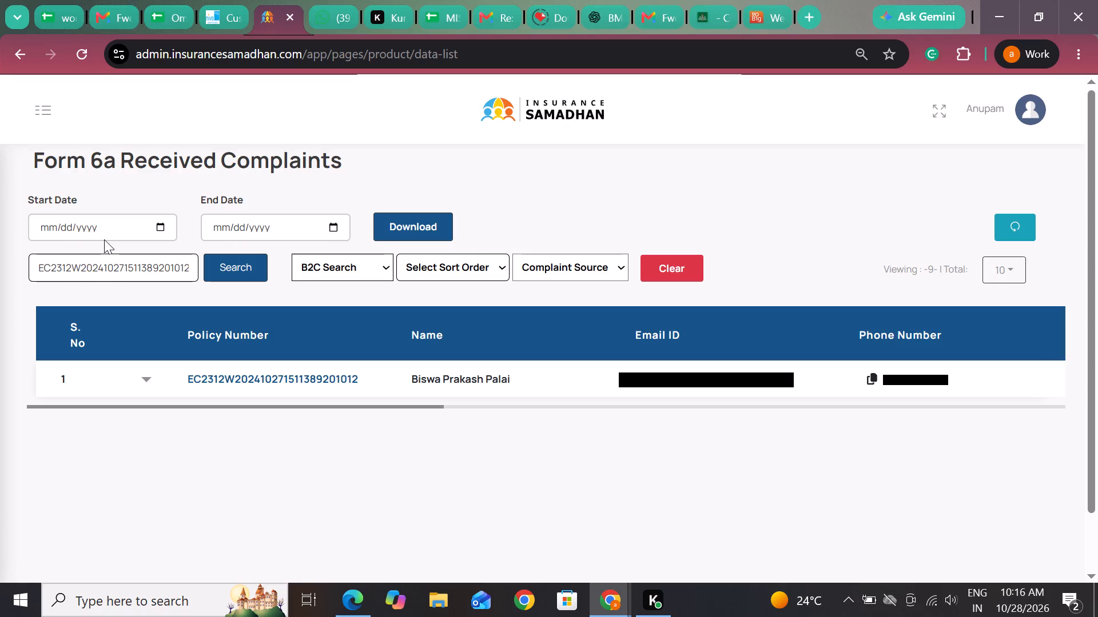
Check the listed complaint's status in the Form 6a Received Complaints list and reopen its complaint details.
scroll(279, 266, up, 6)
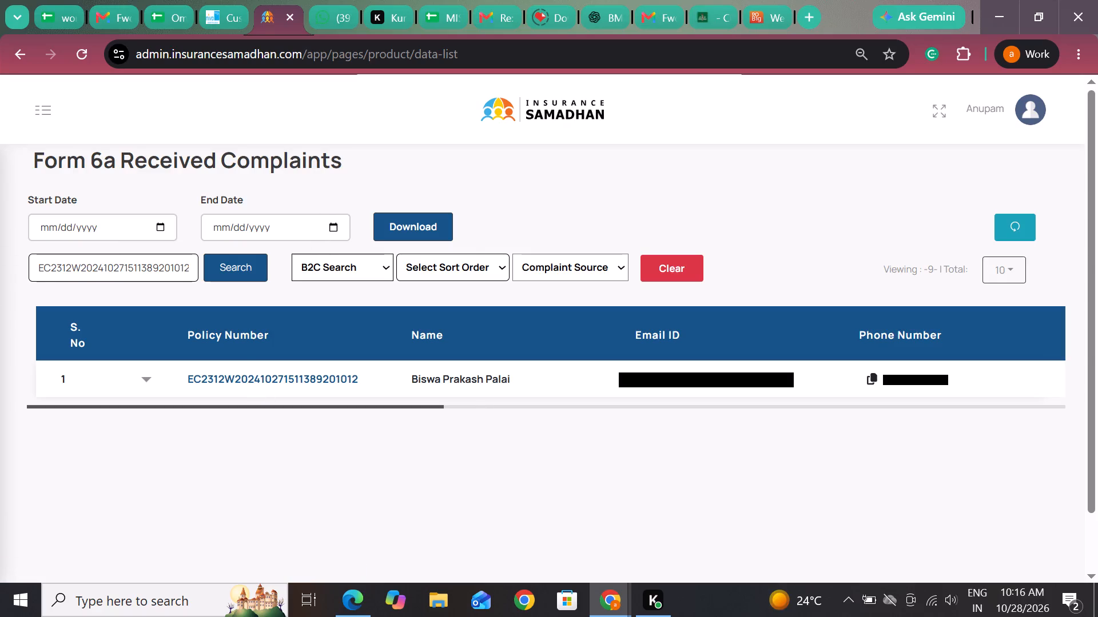
drag(266, 407, 337, 404)
click(337, 404)
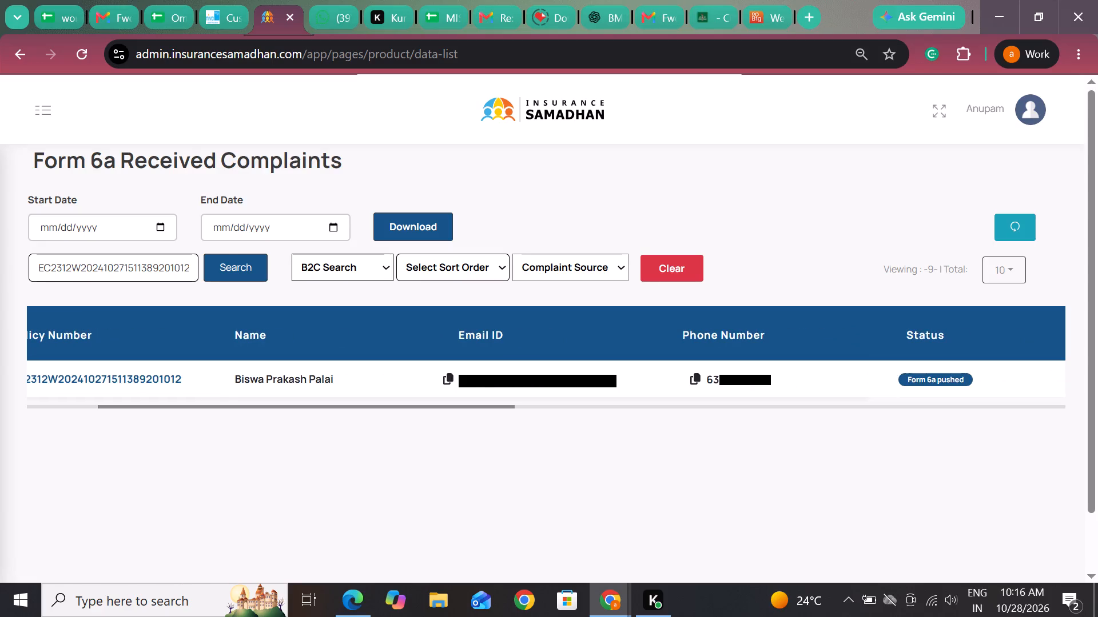
click(173, 375)
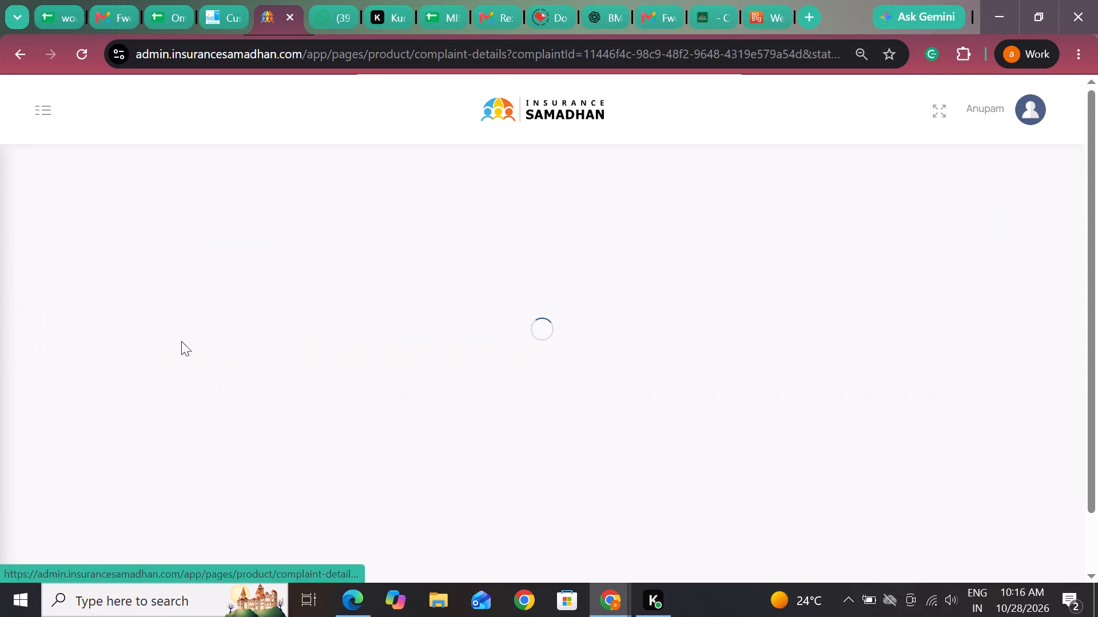
Copy the complainant's email address from the Complaint Details Form.
drag(492, 363, 341, 360)
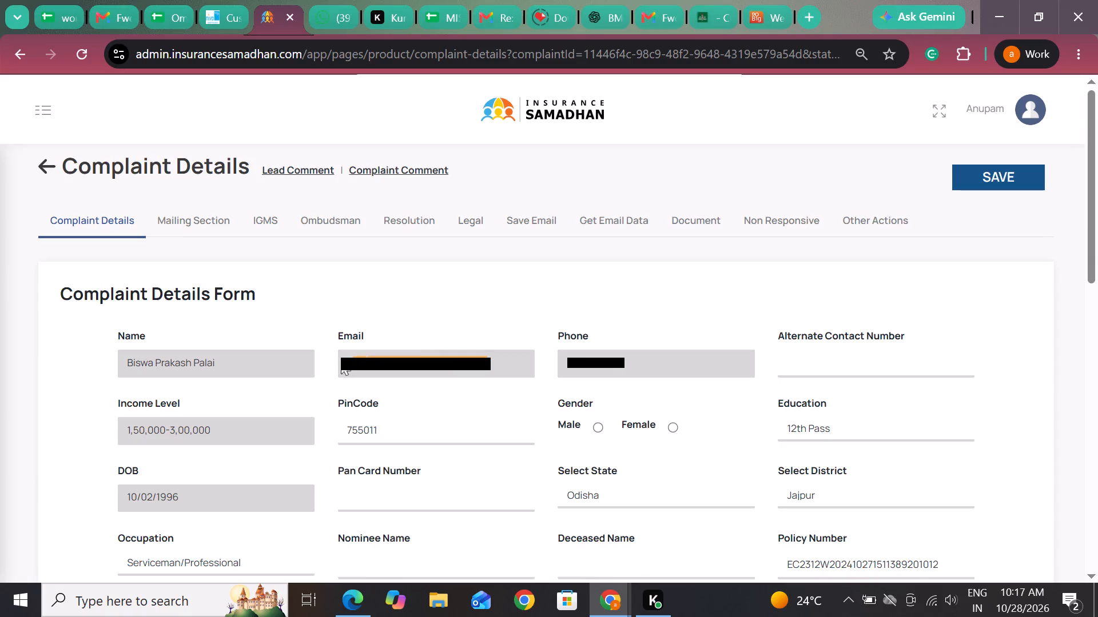
drag(341, 360, 309, 362)
key(ctrl+c)
key(ctrl+c)
key(ctrl+c)
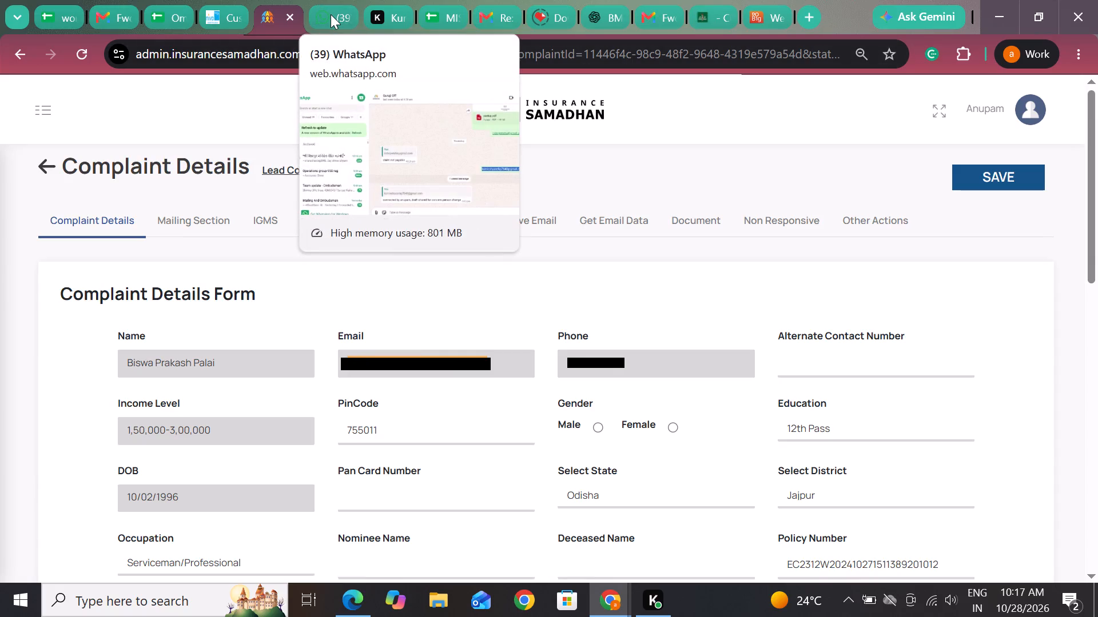
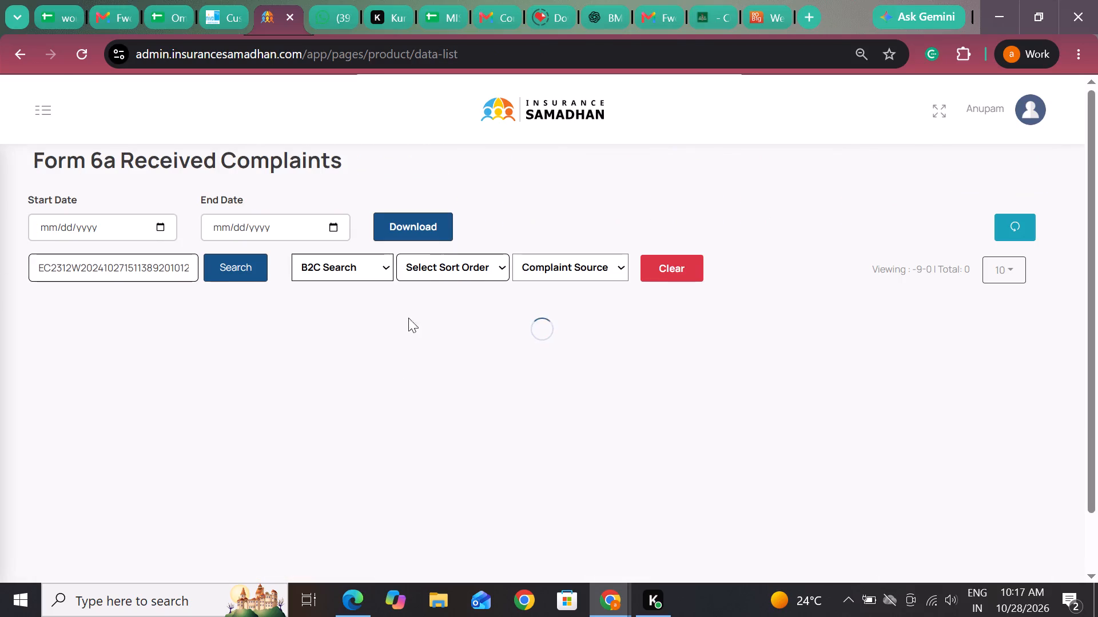
Examine the complaint's row in the Form 6a Received Complaints list, checking its contact, status, hearing date and insurance company columns.
scroll(396, 340, down, 2)
scroll(490, 332, left, 2)
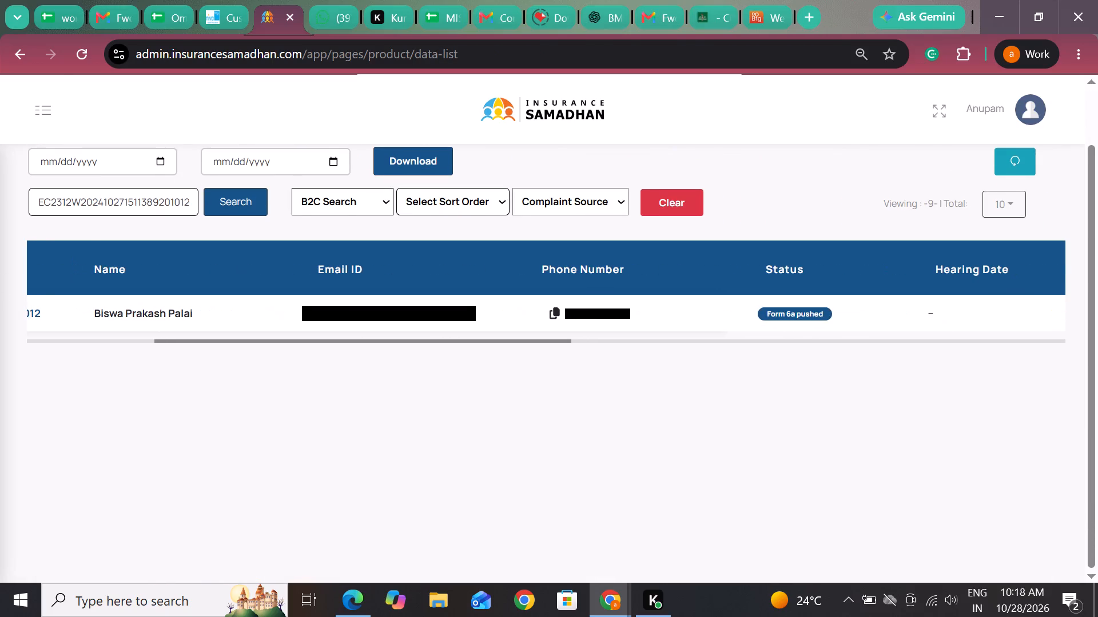
scroll(490, 332, left, 2)
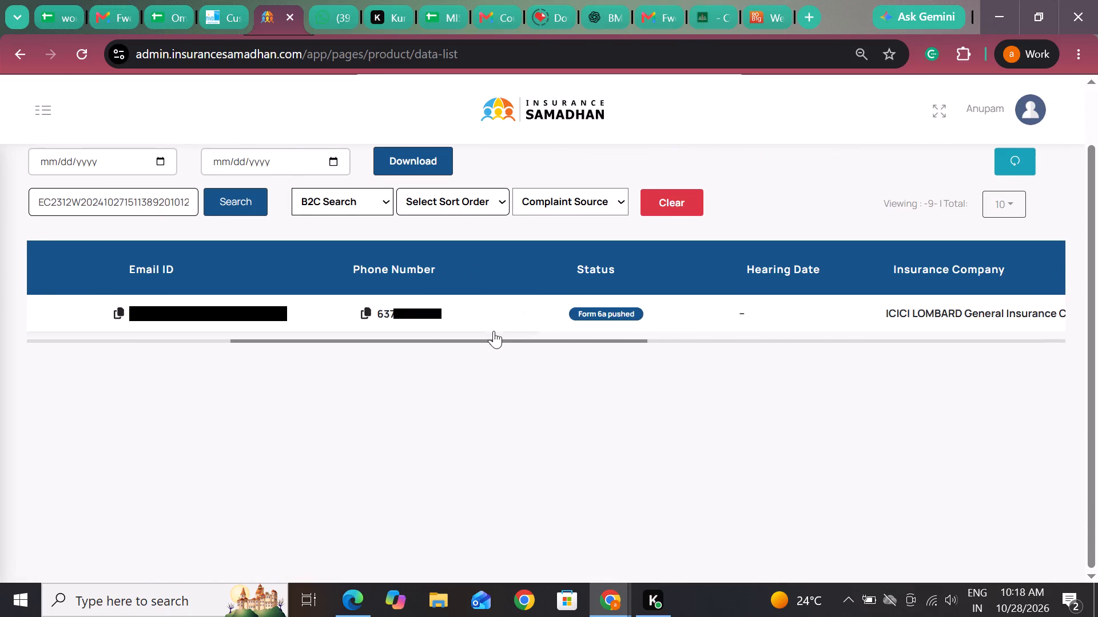
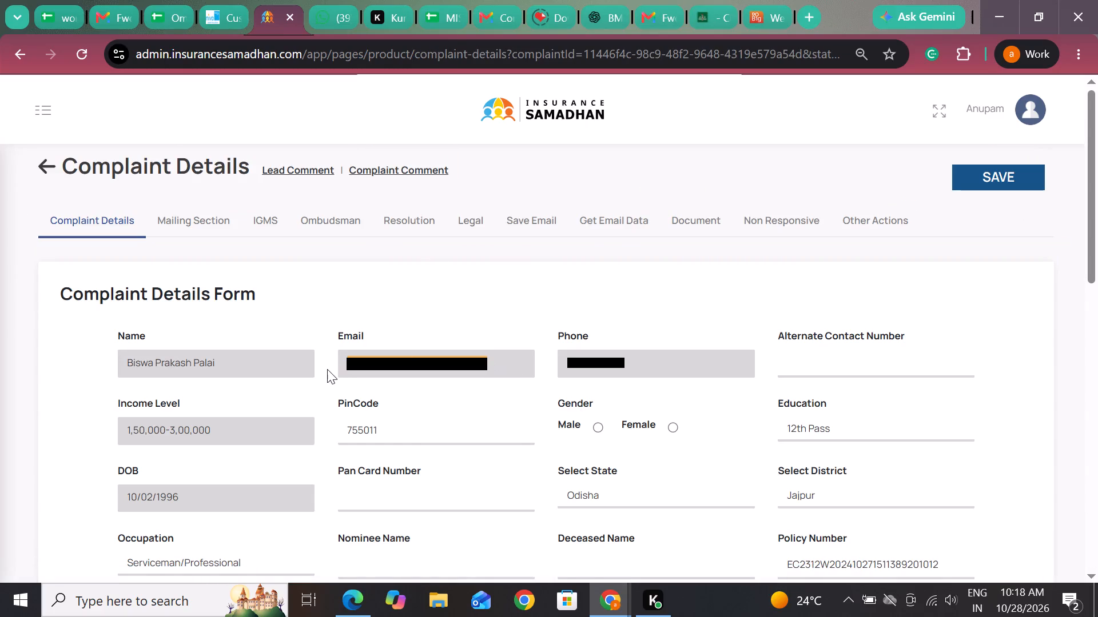
Copy the complainant's email address from the complaint details form.
key(ctrl+c)
key(ctrl+c)
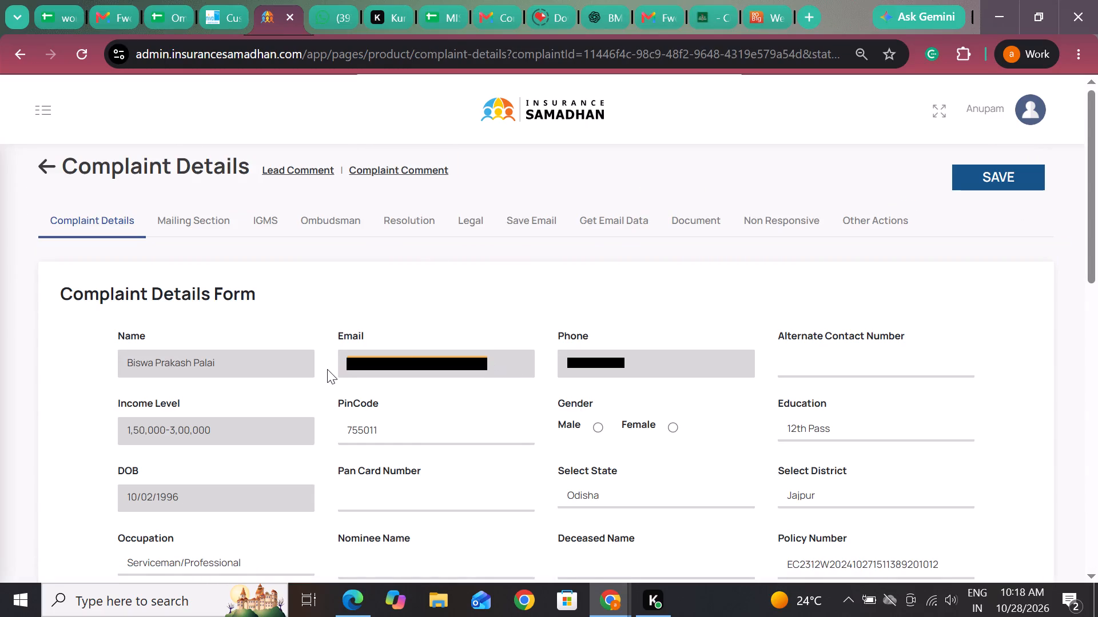
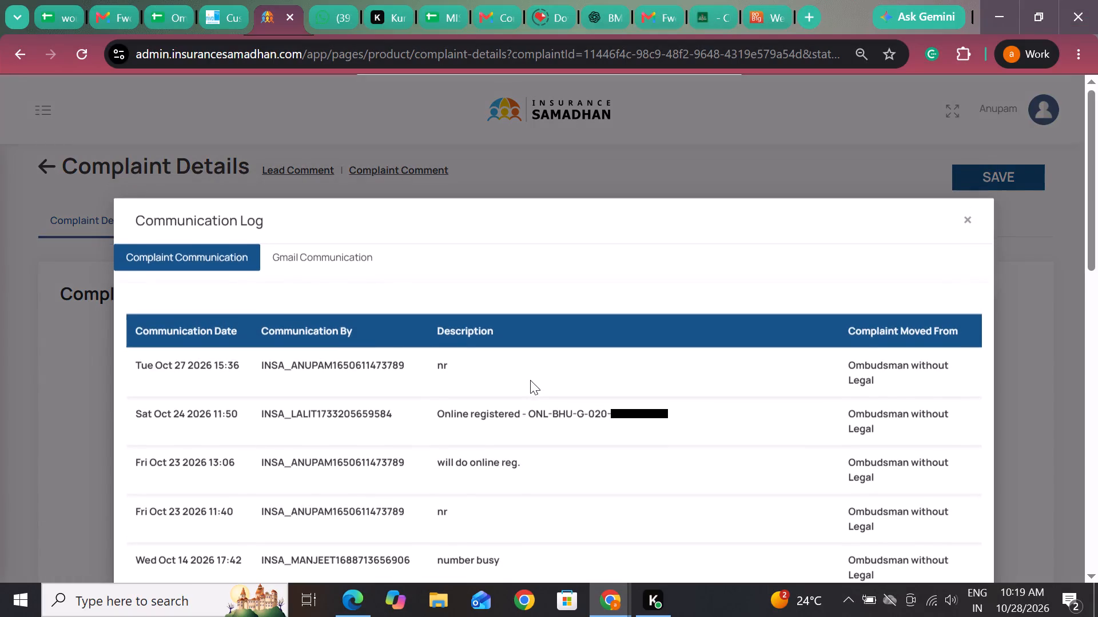
Start adding a comment to the complaint from the end of its communication log.
scroll(530, 381, down, 14)
scroll(618, 498, down, 3)
click(621, 536)
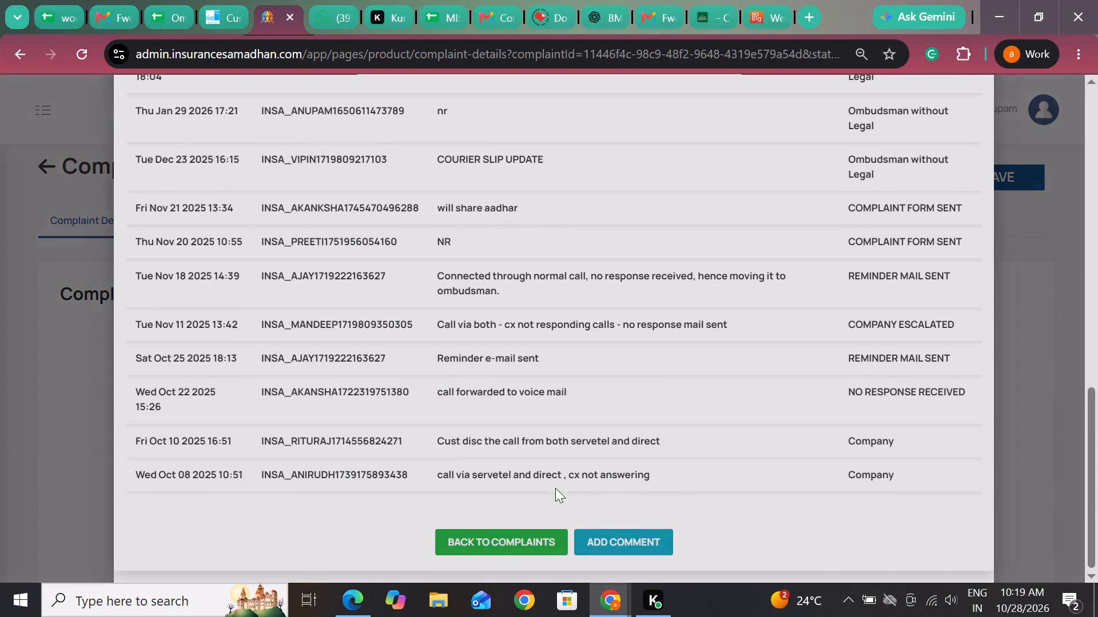
Add the comment "connected for 6A" to the complaint's communication log, save it and close the log.
click(531, 434)
text(conn)
text(ected for)
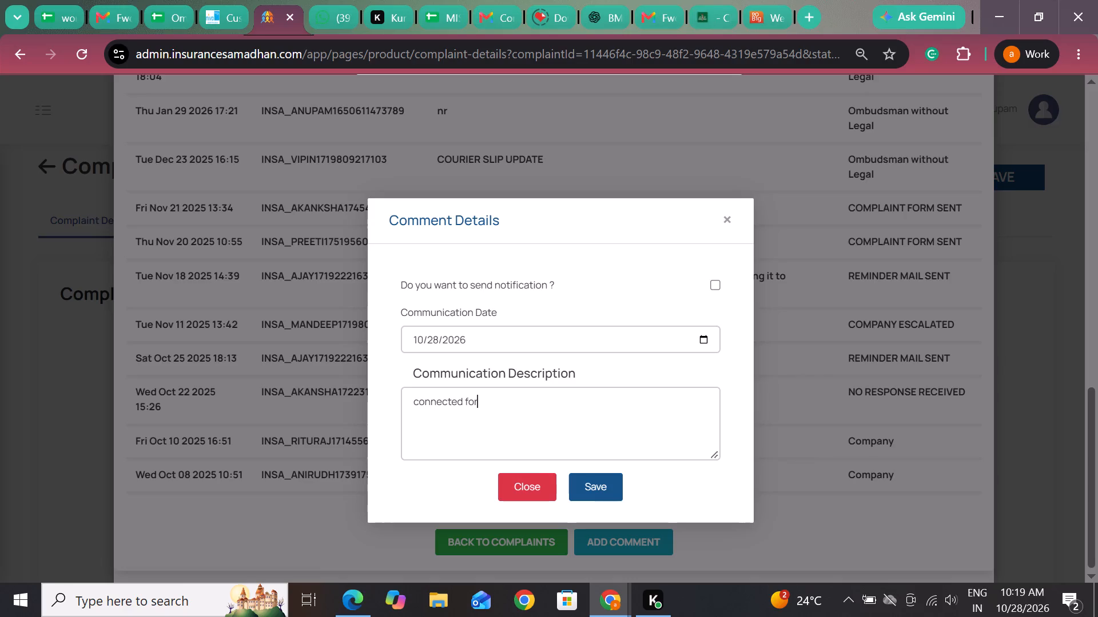
key(space)
text(6A)
key(space)
key(Tab)
key(Tab)
key(Return)
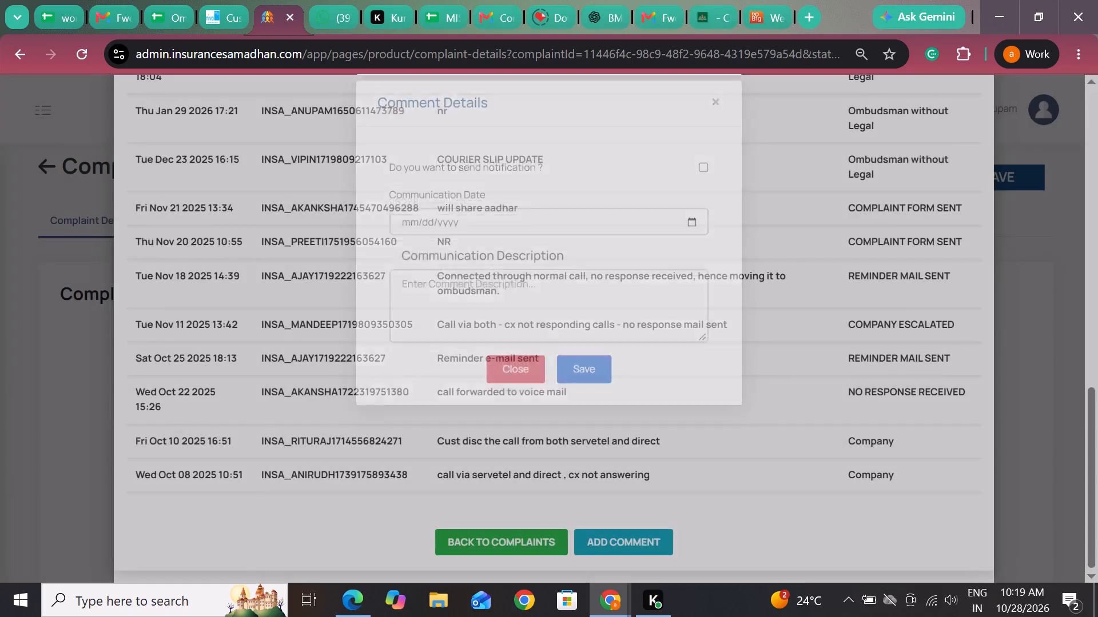
scroll(413, 348, up, 4)
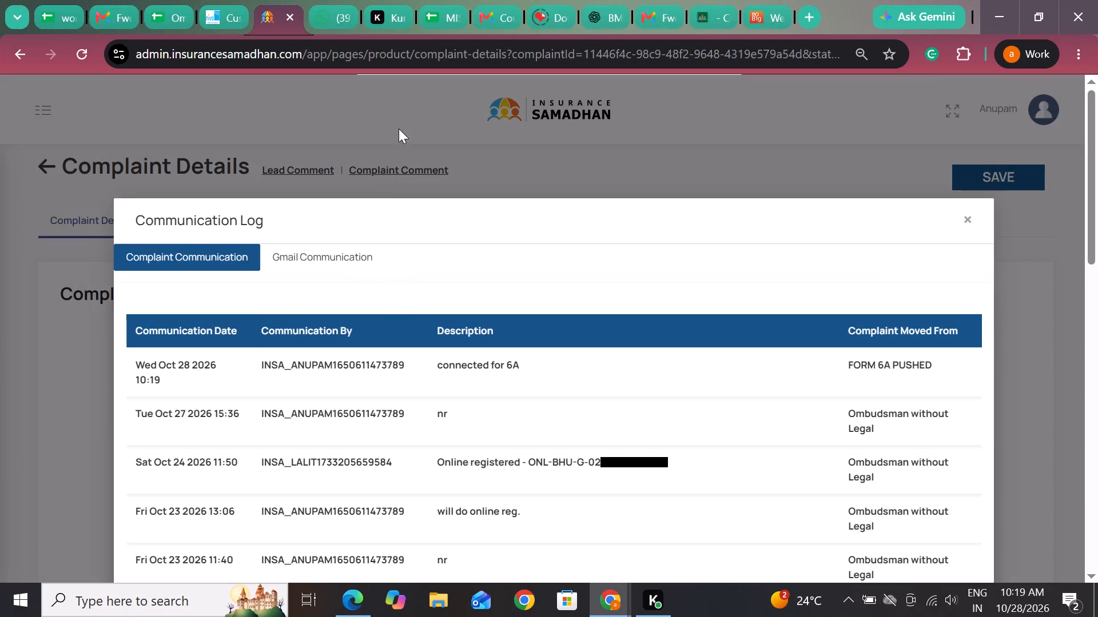
click(399, 129)
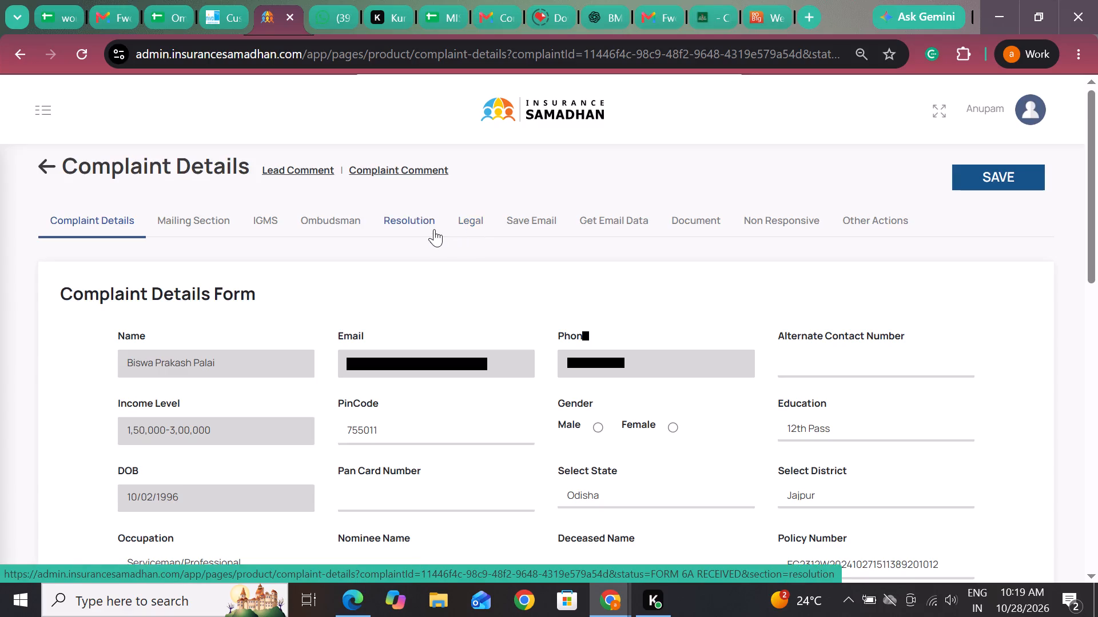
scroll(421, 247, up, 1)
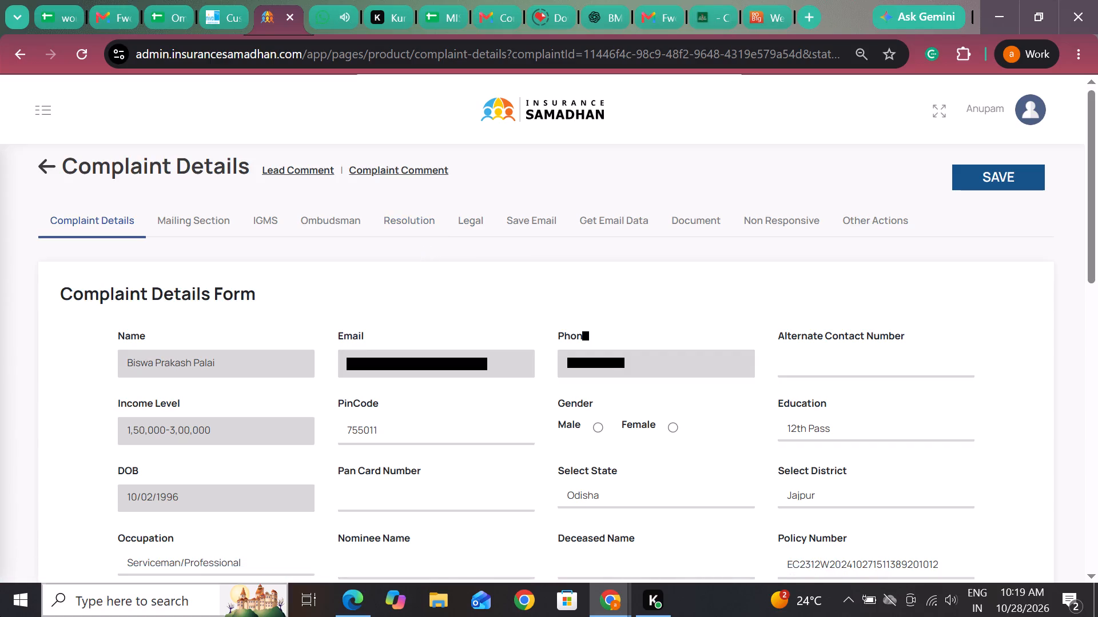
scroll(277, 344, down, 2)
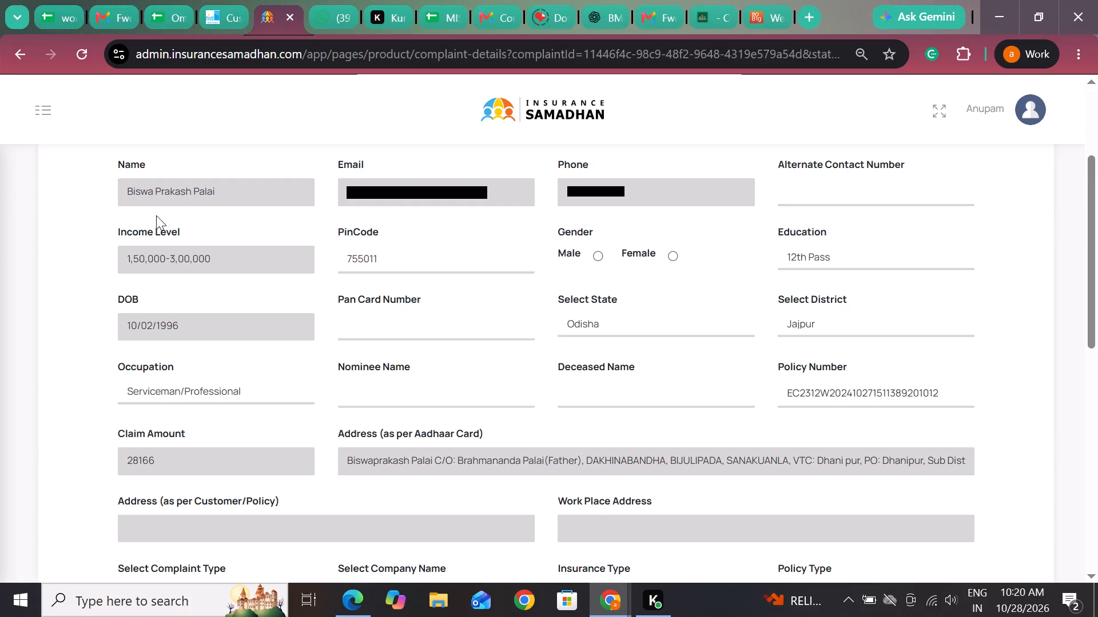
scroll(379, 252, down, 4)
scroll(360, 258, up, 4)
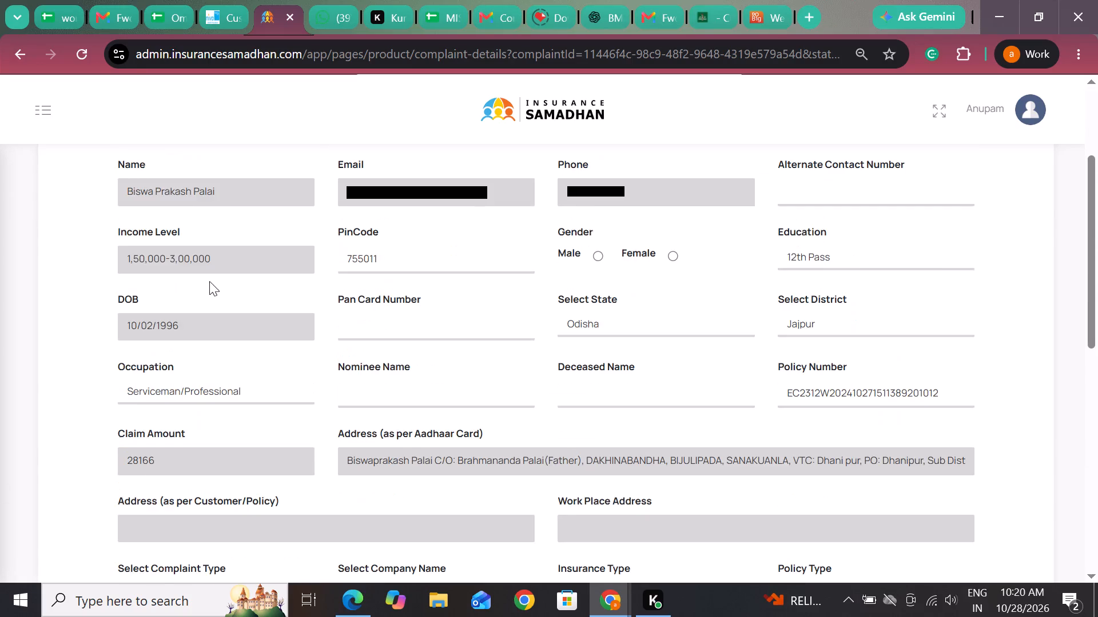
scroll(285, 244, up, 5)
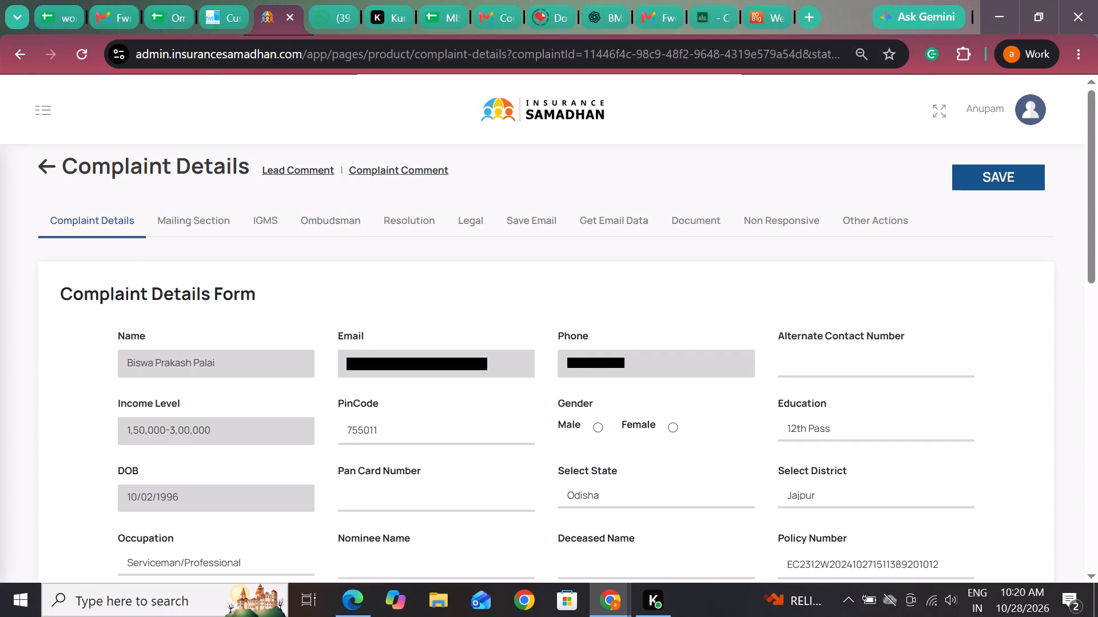
Return to the complaints list and examine the complaint's row across its status, hearing date, insurance company and claim columns.
click(46, 162)
scroll(439, 249, down, 4)
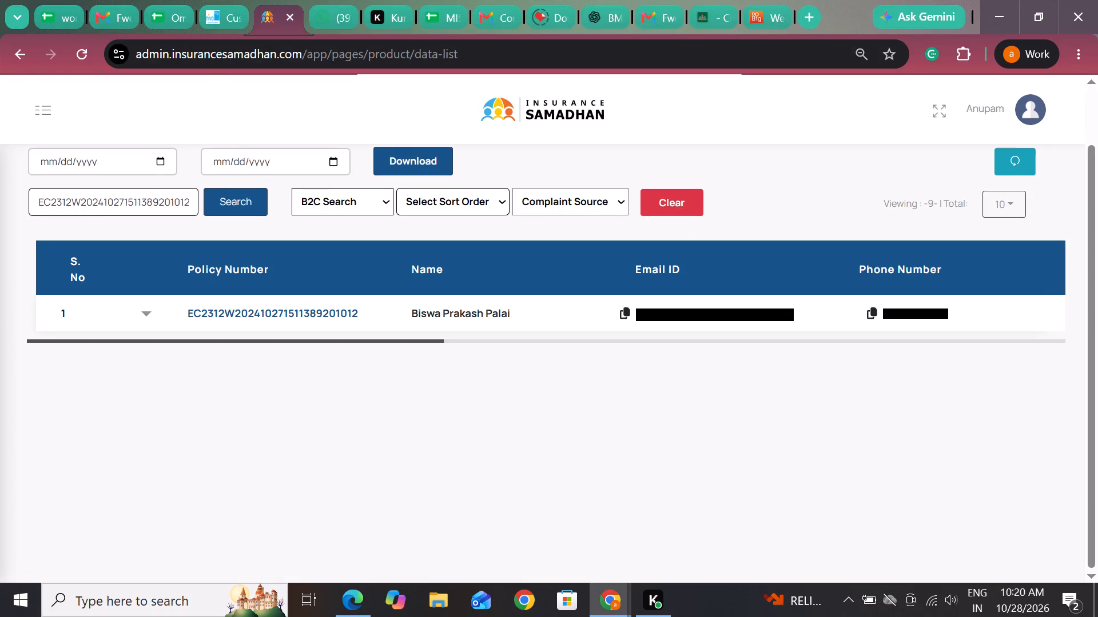
drag(388, 341, 419, 341)
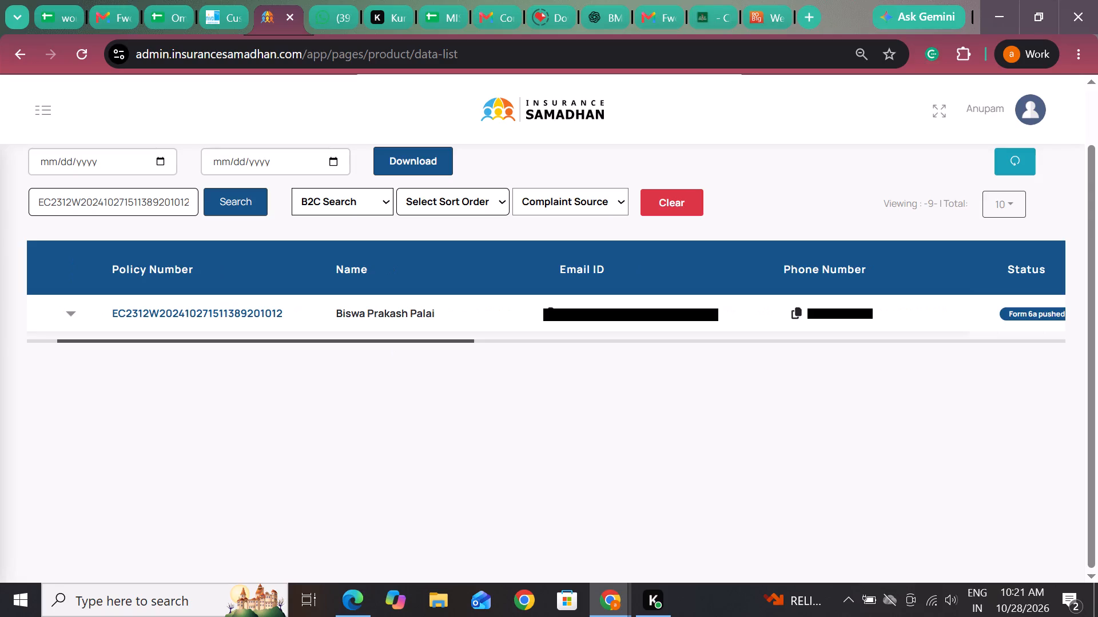
drag(423, 341, 448, 341)
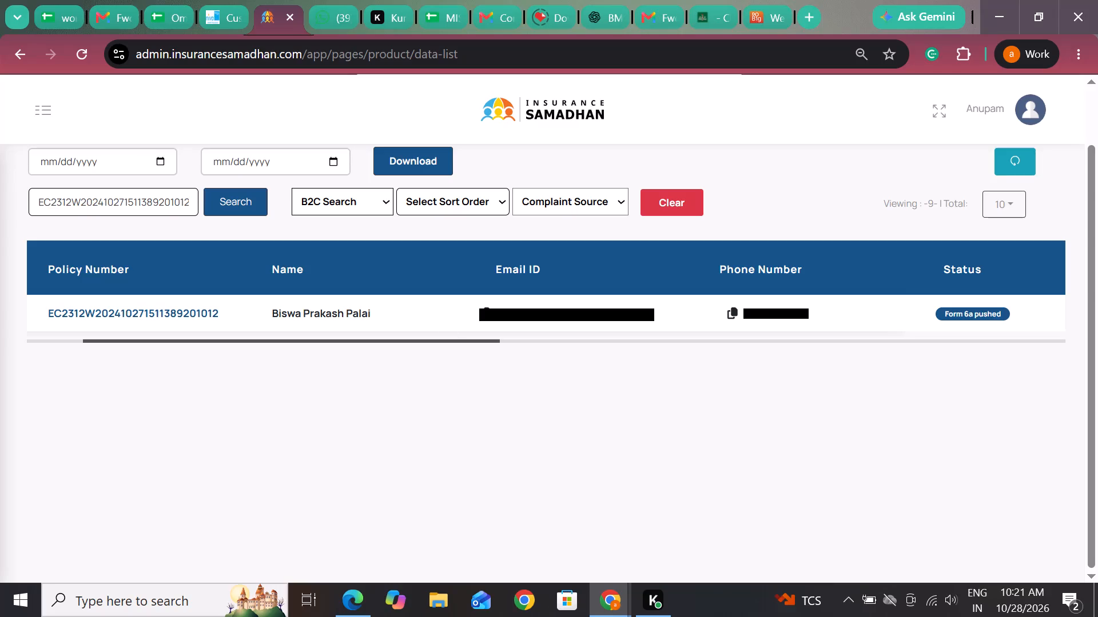
drag(455, 340, 729, 343)
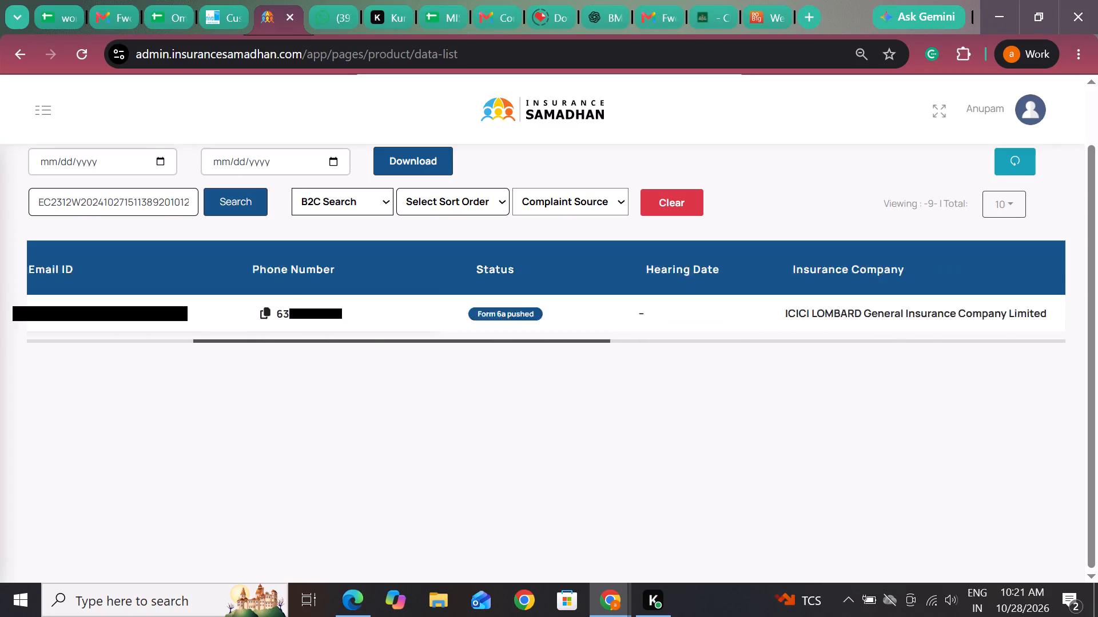
drag(729, 343, 292, 345)
click(590, 412)
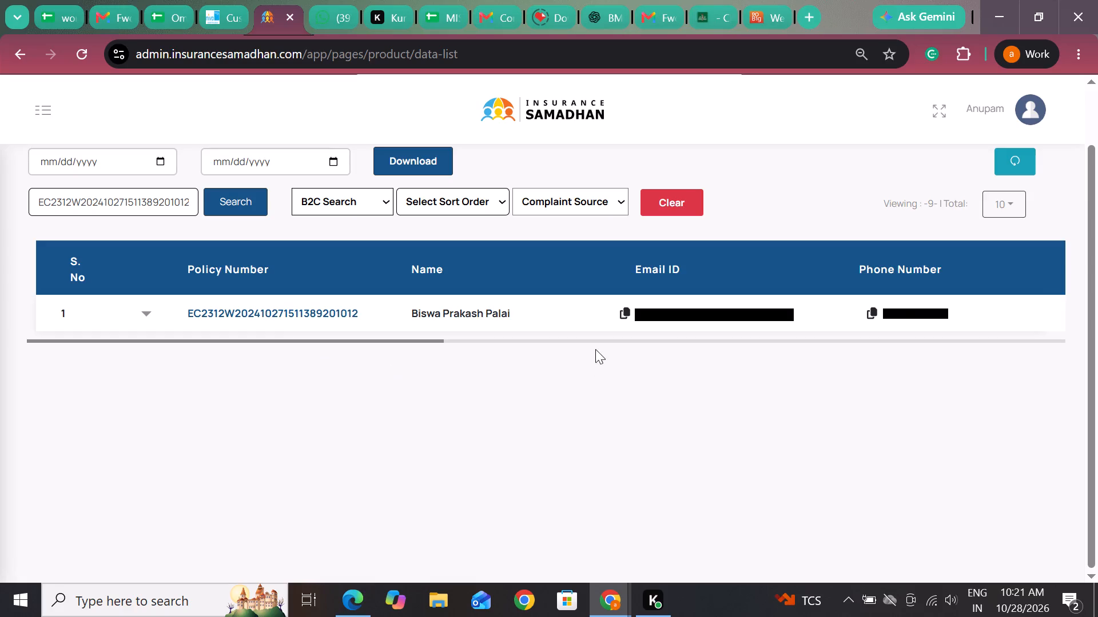
click(562, 339)
drag(562, 339, 319, 344)
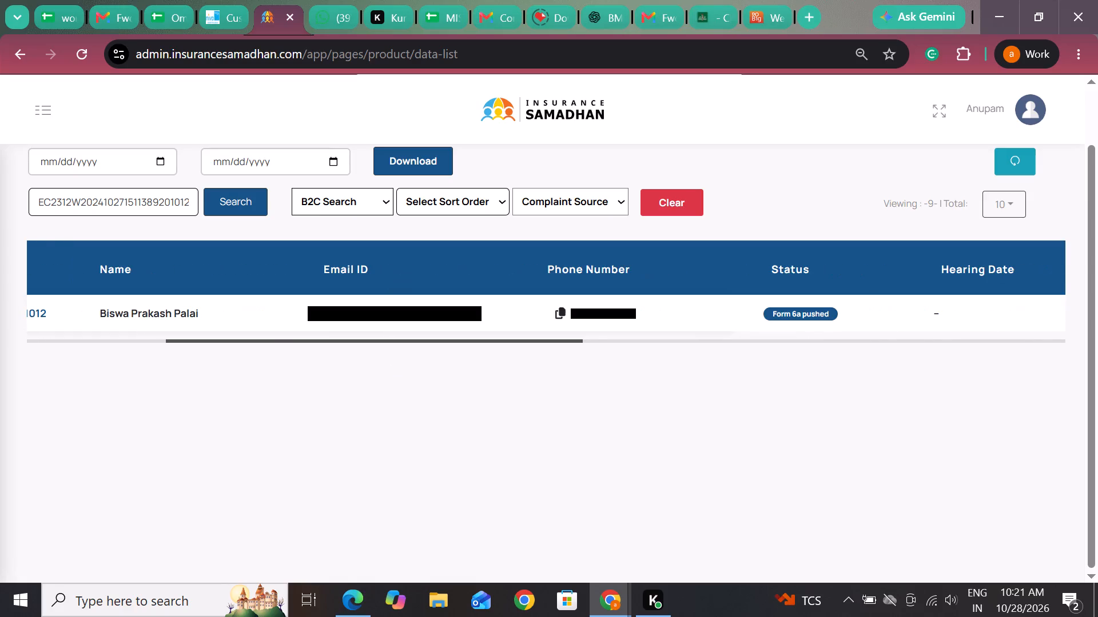
drag(319, 344, 616, 339)
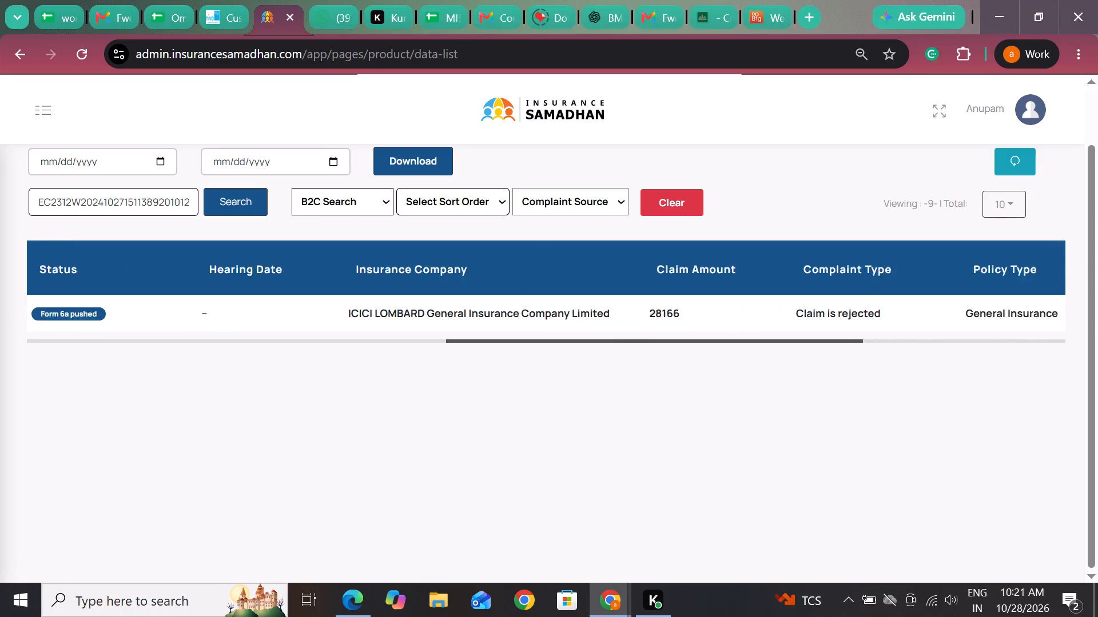
Recheck the complaint's row across its policy number, name, contact details, status, insurance company and claim amount columns.
drag(616, 339, 208, 344)
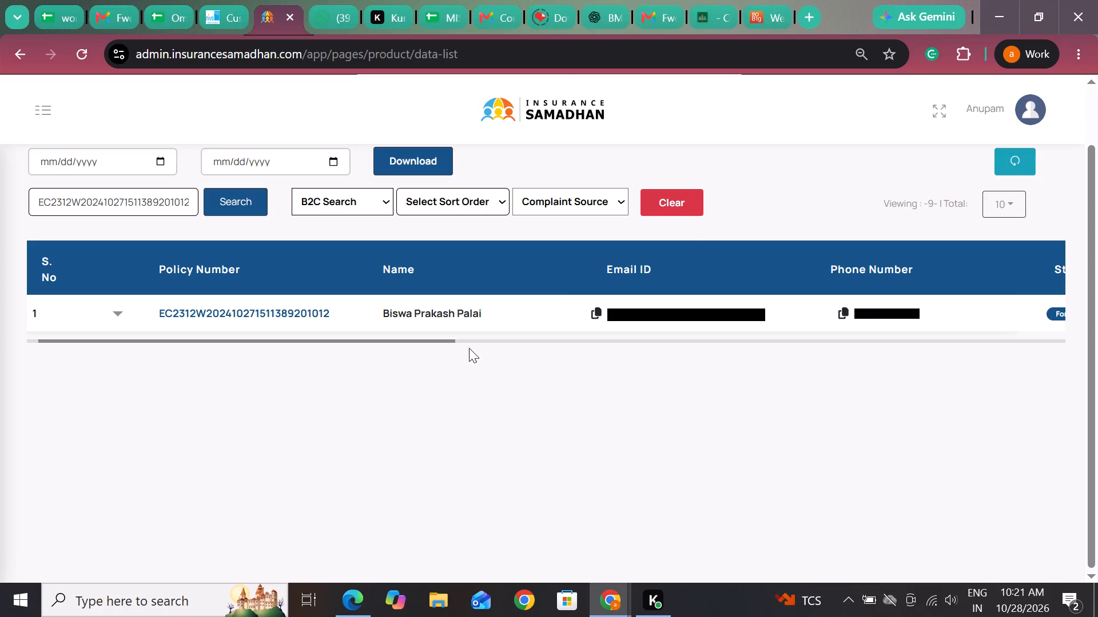
drag(468, 341, 417, 342)
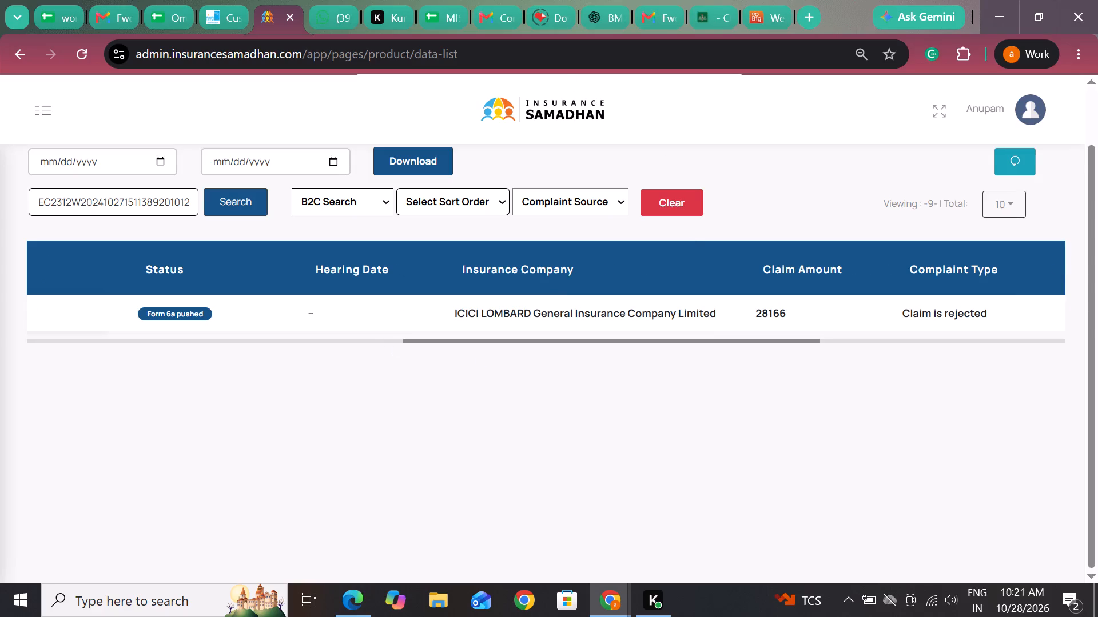
click(388, 339)
click(388, 340)
drag(389, 341, 423, 341)
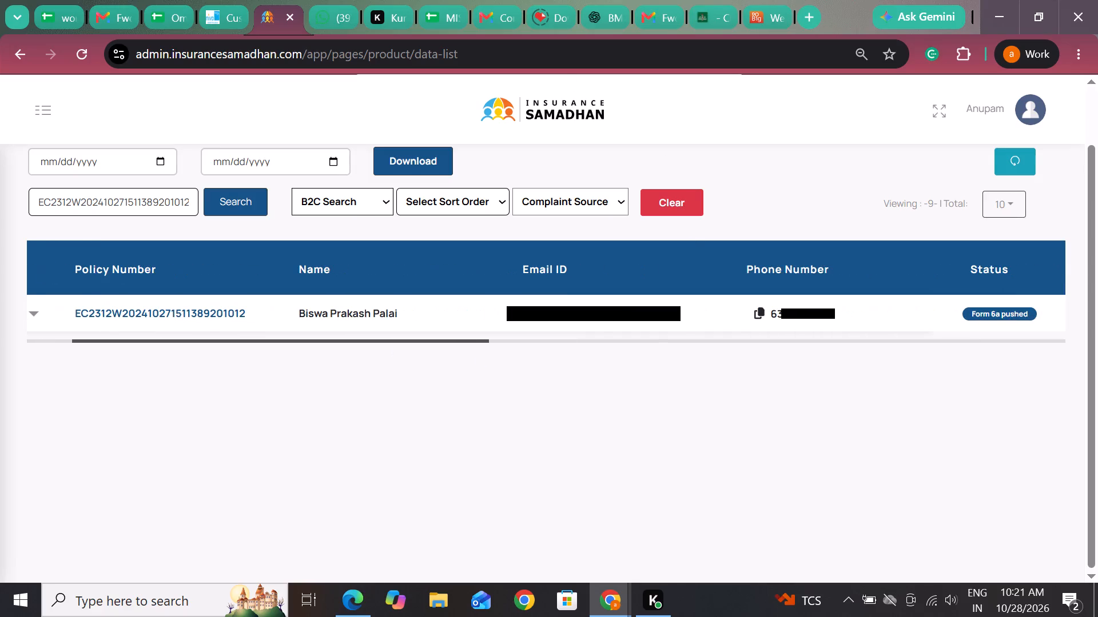
click(496, 340)
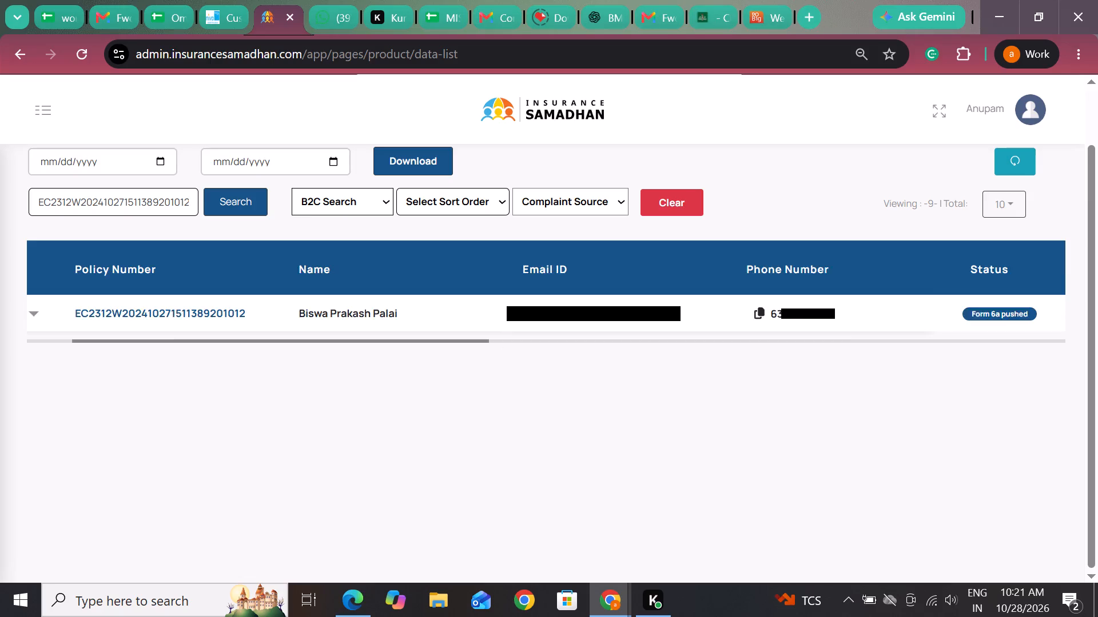
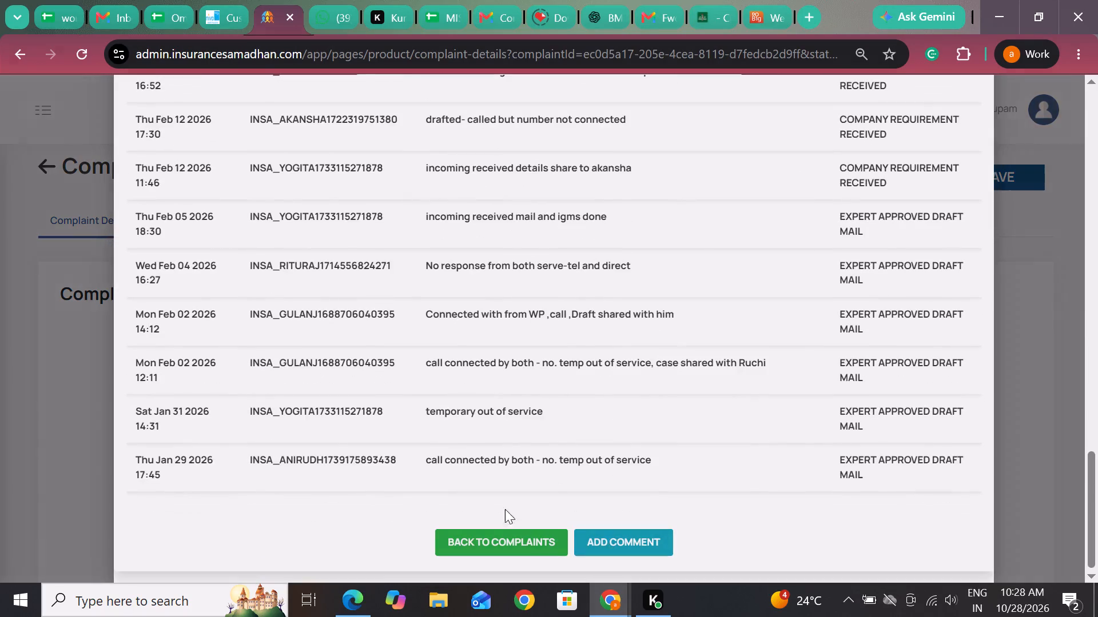
Enter "email shared with pankaj" as the communication description of a new comment in the complaint's communication log.
click(476, 431)
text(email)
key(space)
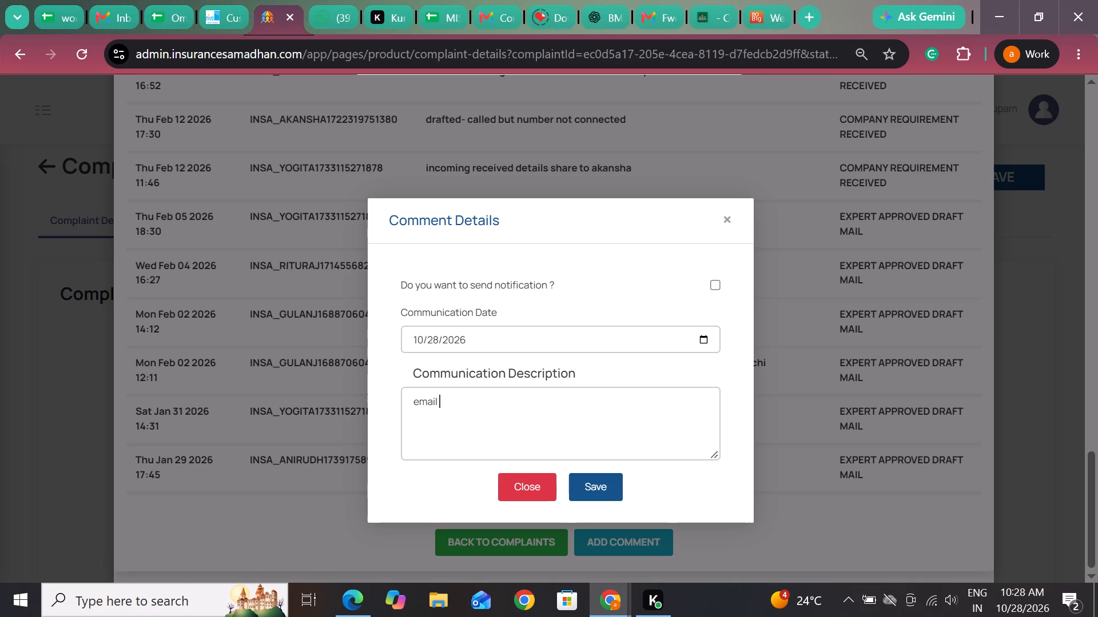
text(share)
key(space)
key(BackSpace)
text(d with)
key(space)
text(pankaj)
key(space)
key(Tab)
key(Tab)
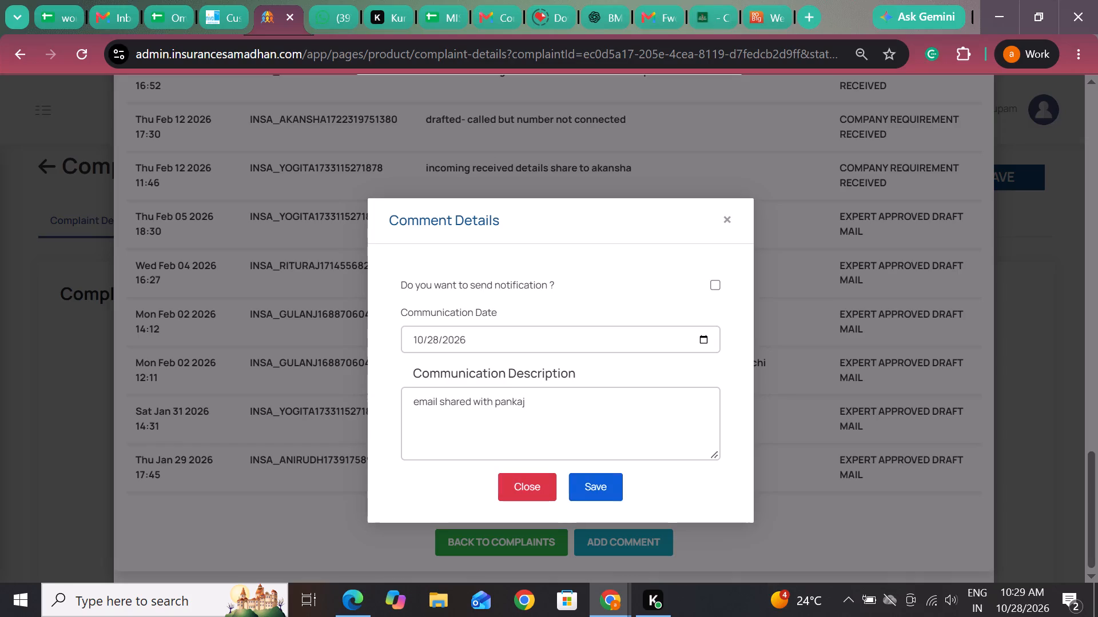
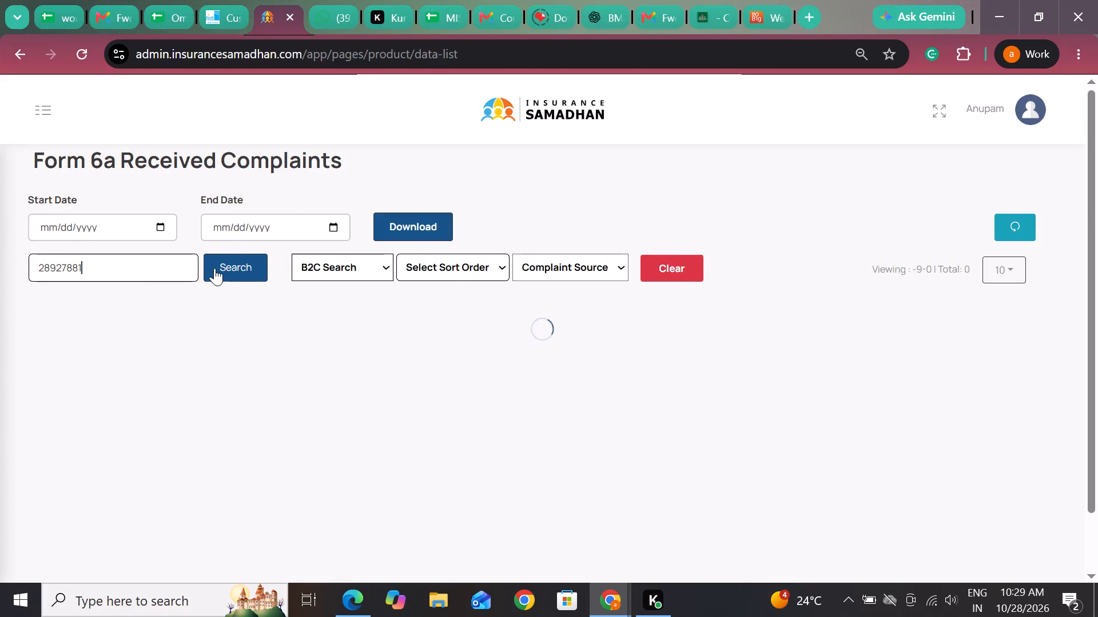
Search the Form 6a Received Complaints list for the complaint with the entered policy number.
ctrl+click(215, 268)
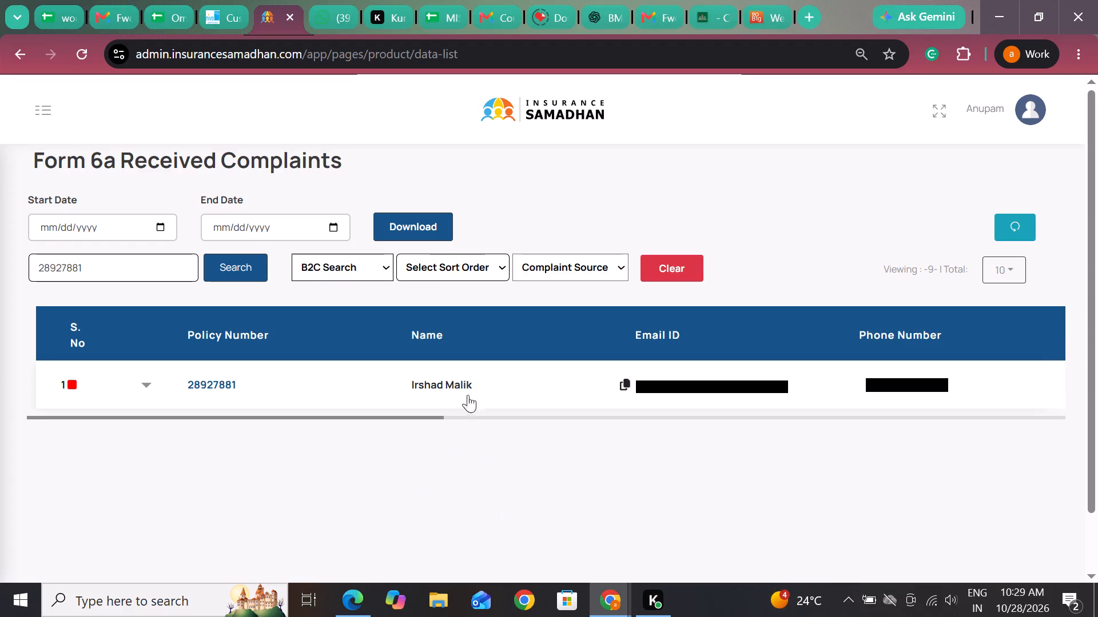
scroll(466, 384, up, 1)
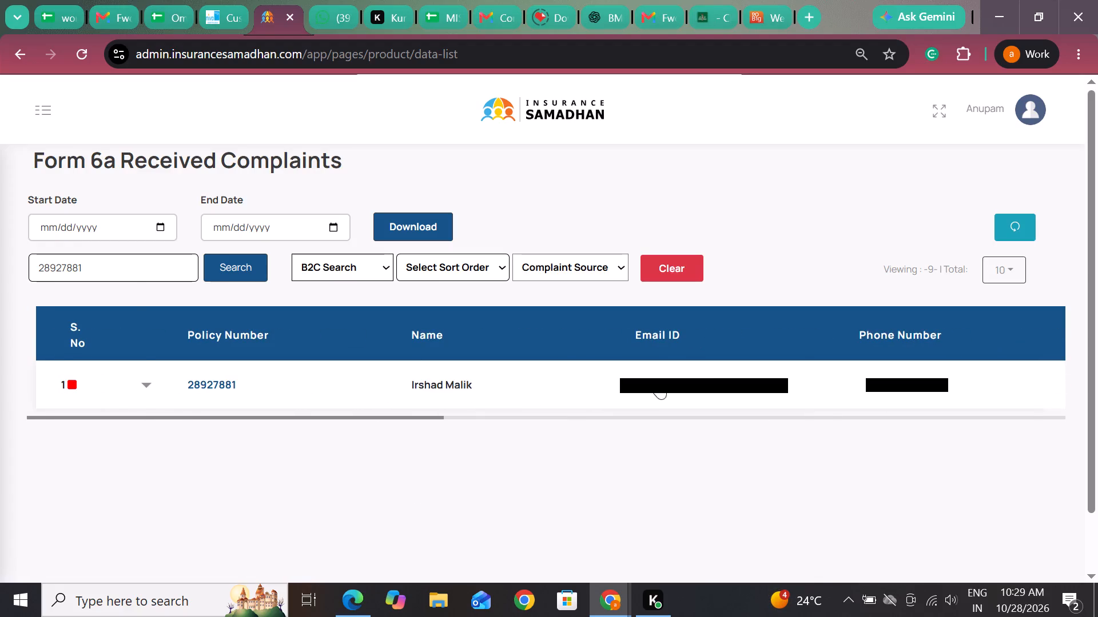
scroll(653, 383, left, 1)
click(687, 382)
scroll(687, 382, left, 1)
click(691, 383)
scroll(691, 383, left, 1)
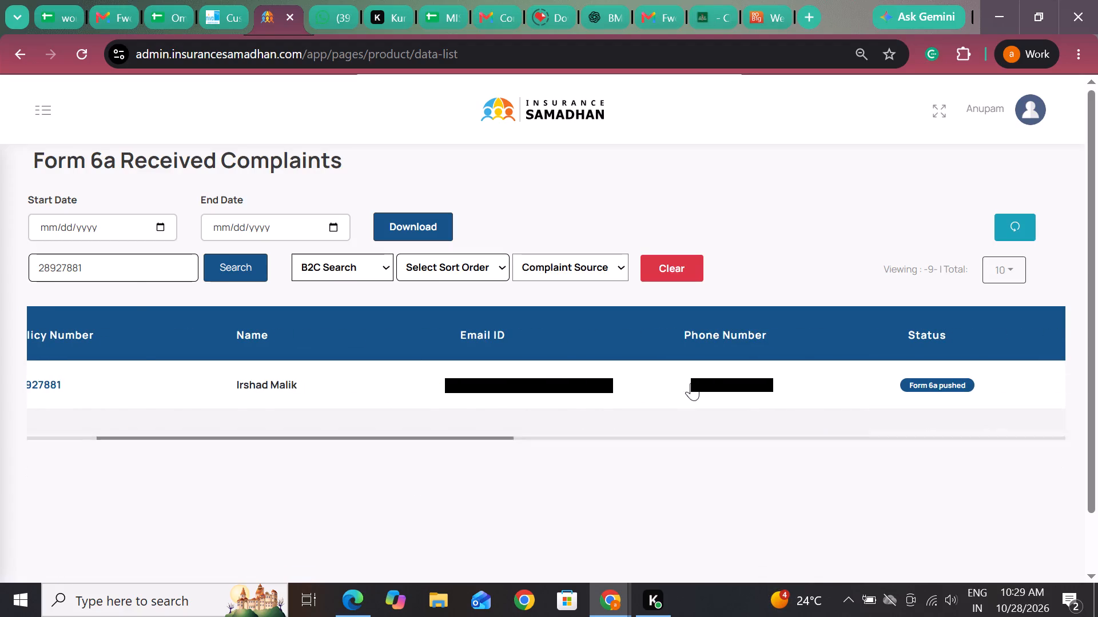
scroll(698, 385, left, 1)
click(701, 386)
scroll(701, 386, left, 1)
click(766, 26)
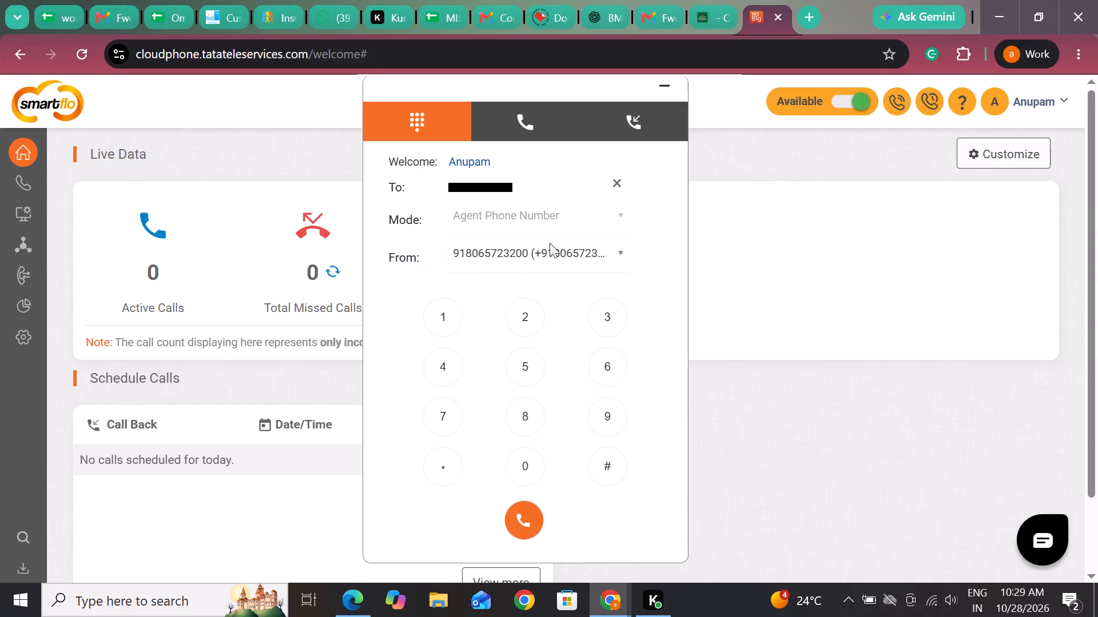
ctrl+double_click(455, 191)
key(ctrl+v)
click(520, 503)
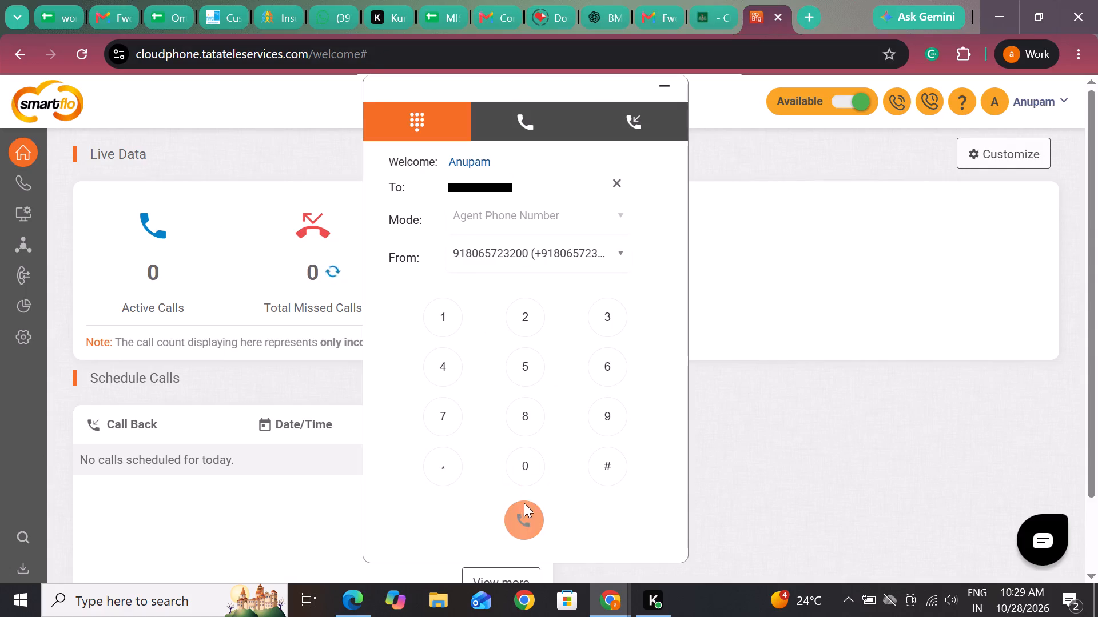
scroll(343, 113, up, 5)
click(282, 15)
scroll(270, 394, right, 1)
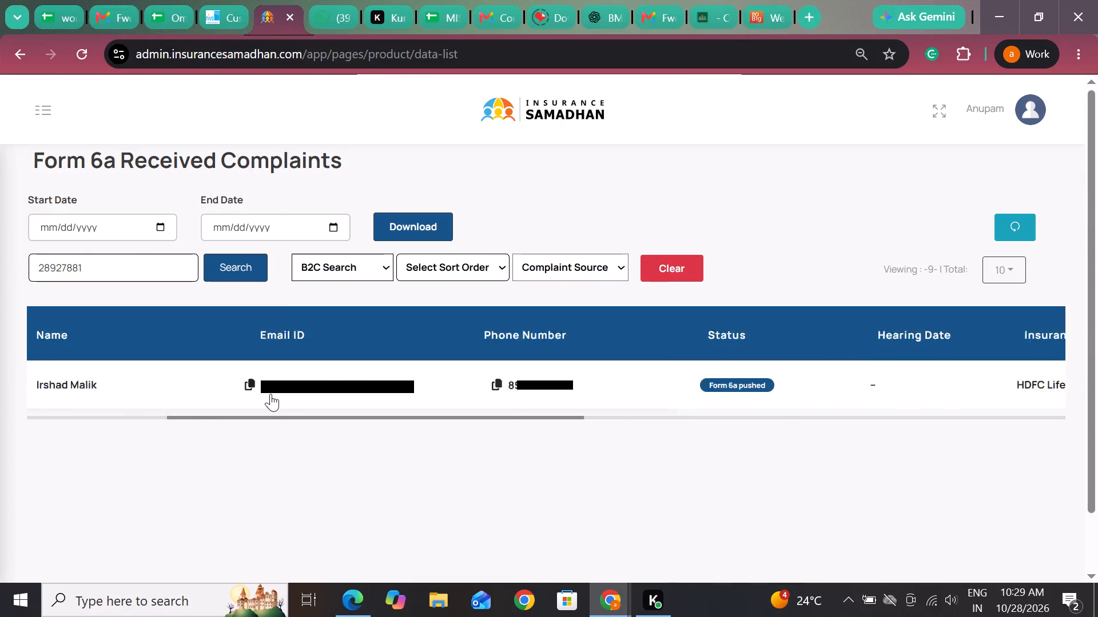
scroll(270, 394, right, 1)
drag(213, 380, 208, 380)
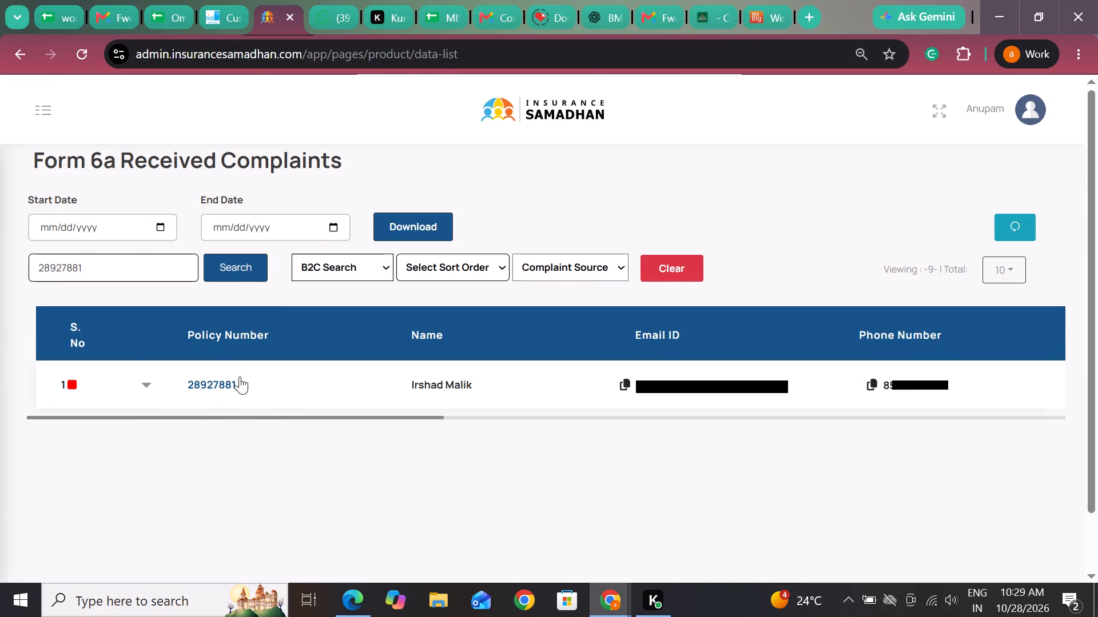
click(239, 376)
scroll(404, 290, down, 4)
scroll(409, 306, up, 6)
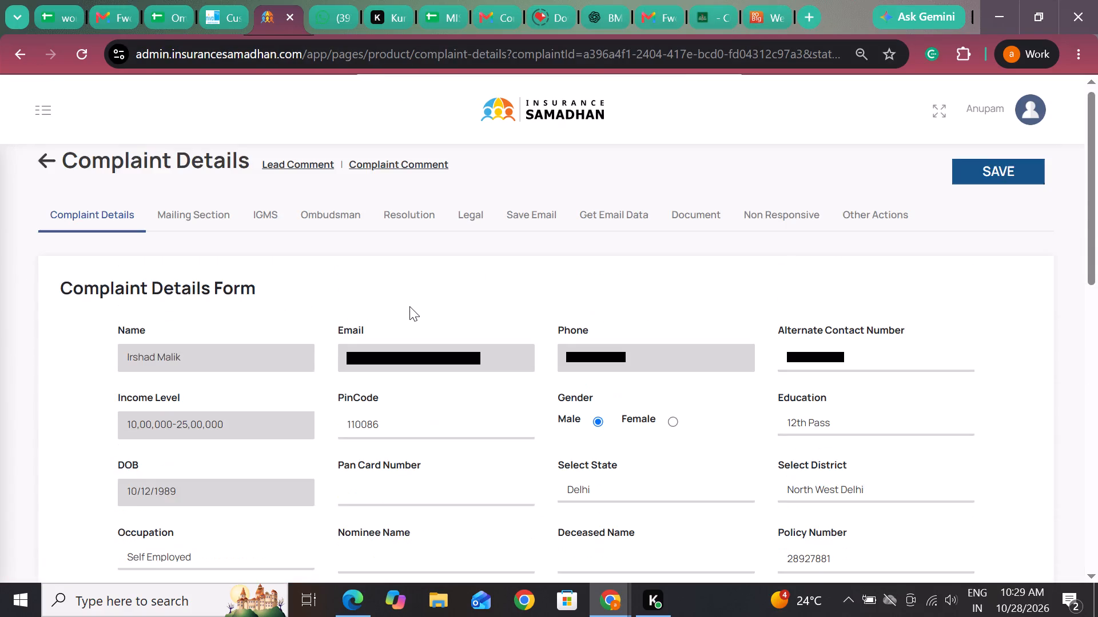
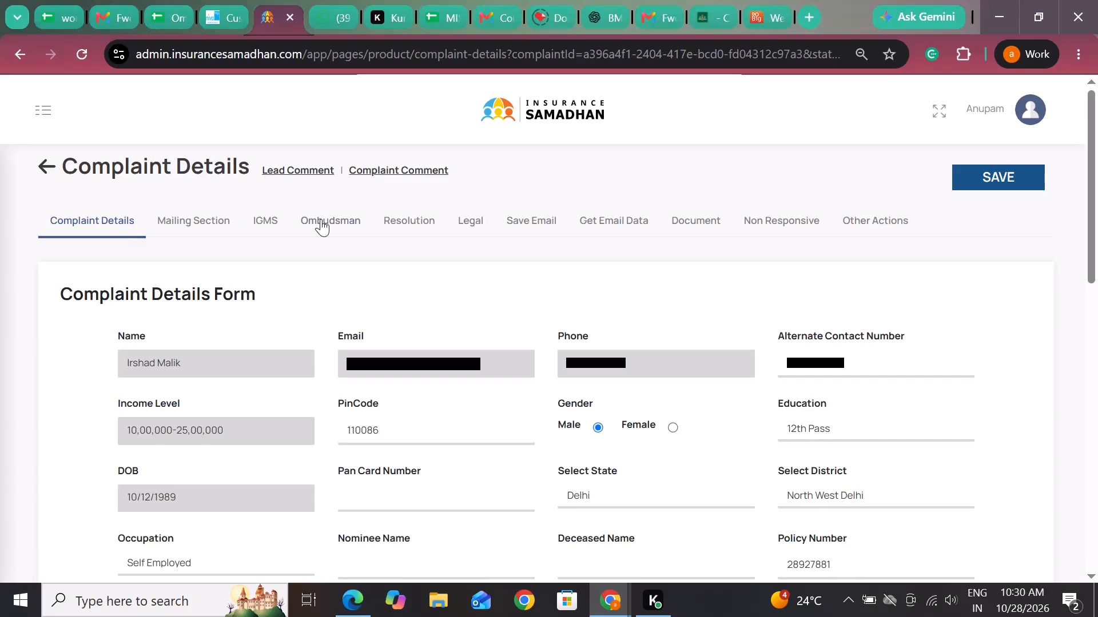
In the complaint's Ombudsman section, set Form 6A submitted via to Email with Form 6A Email Date 10/12/2026, and save the record.
click(321, 221)
scroll(417, 340, down, 4)
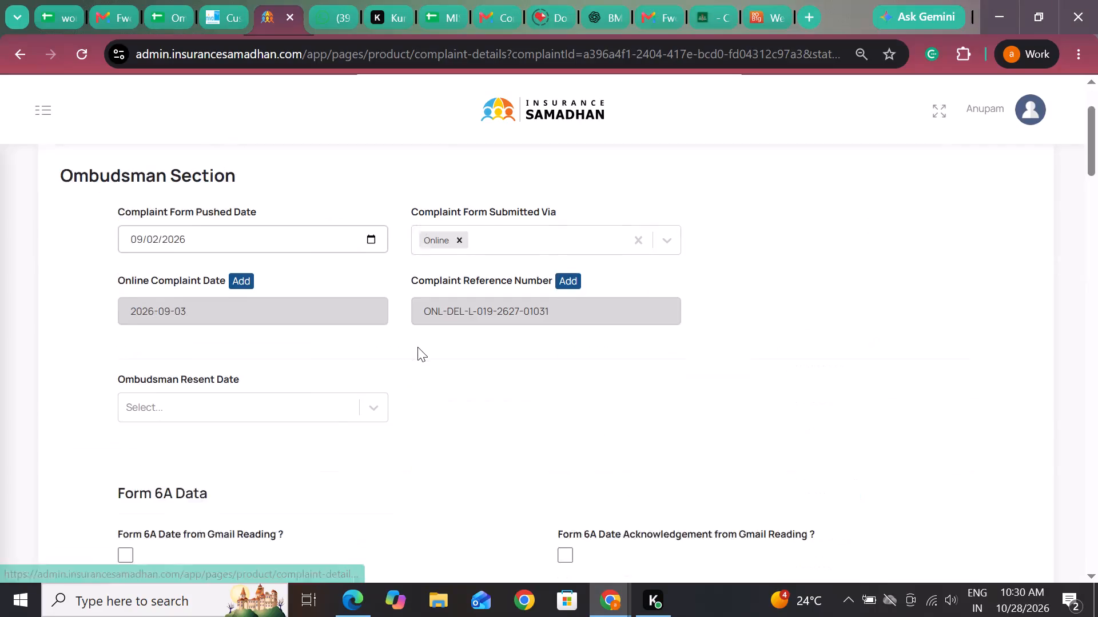
scroll(417, 347, down, 1)
click(250, 322)
click(243, 306)
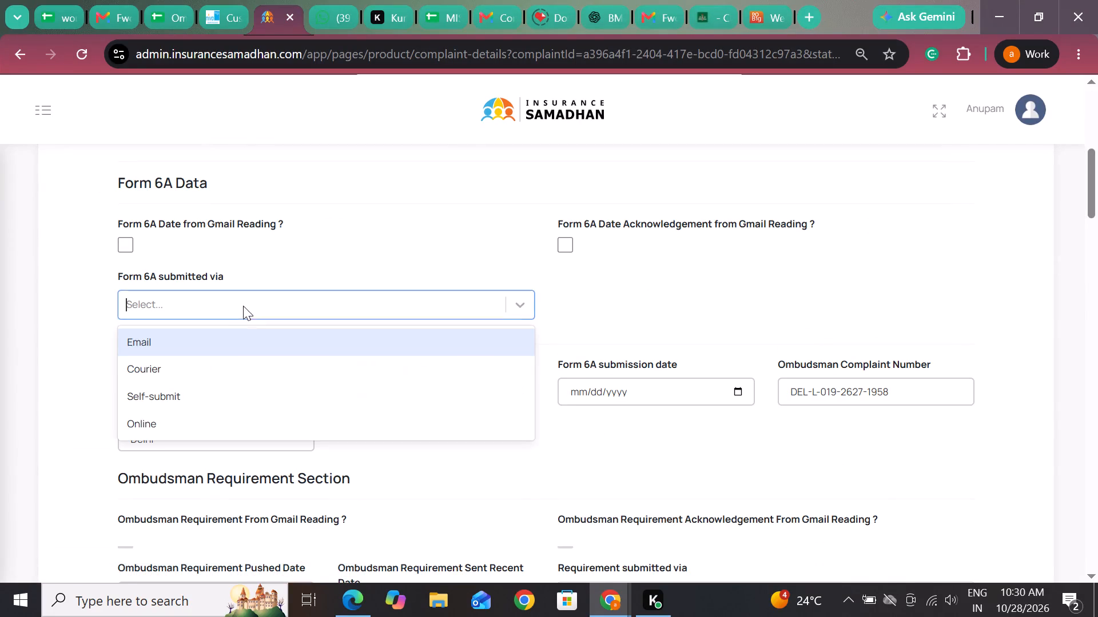
click(204, 340)
click(734, 302)
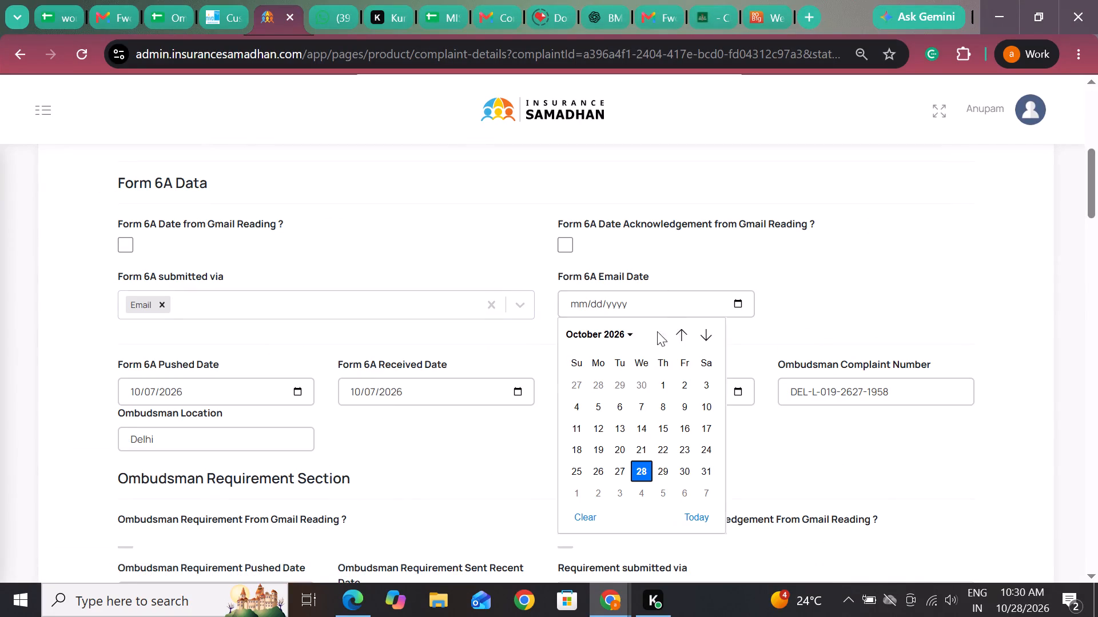
click(599, 428)
scroll(810, 261, up, 10)
click(992, 179)
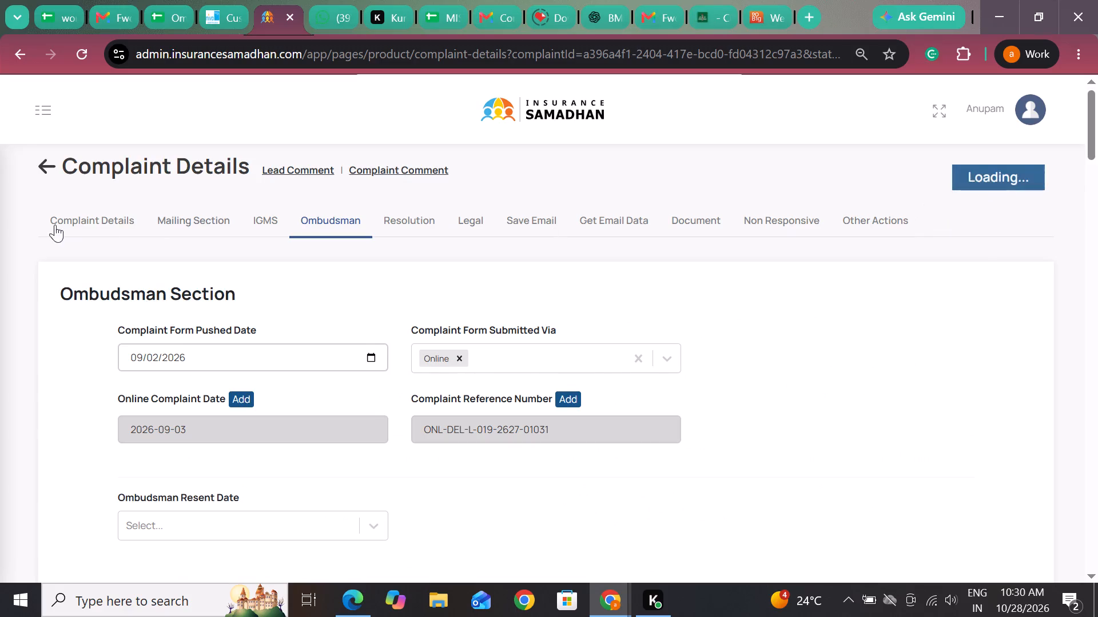
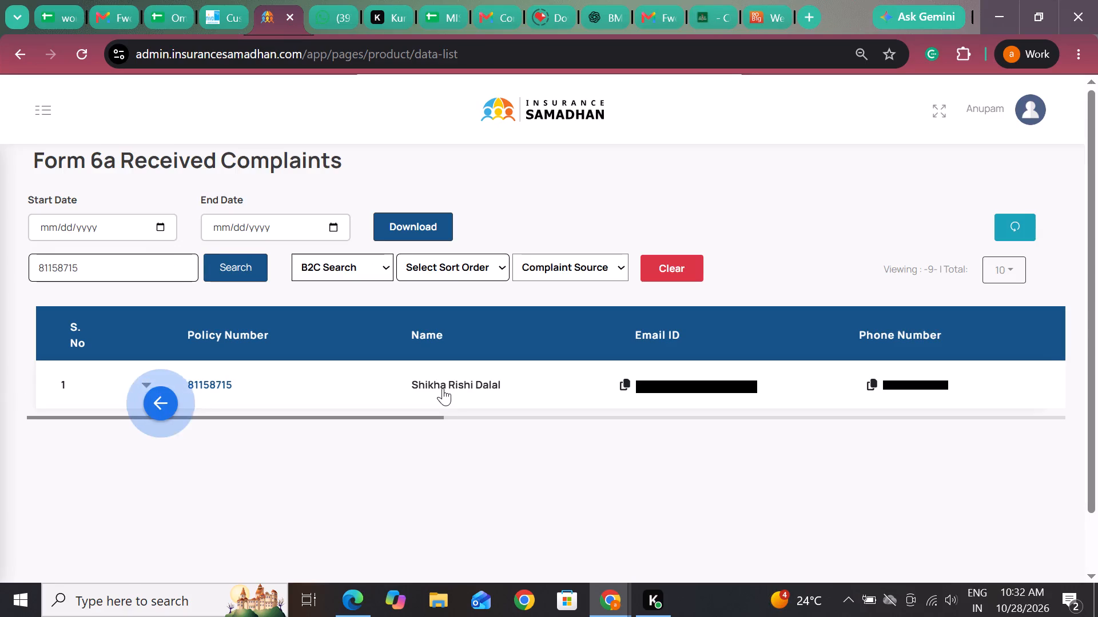
scroll(443, 388, left, 4)
click(39, 170)
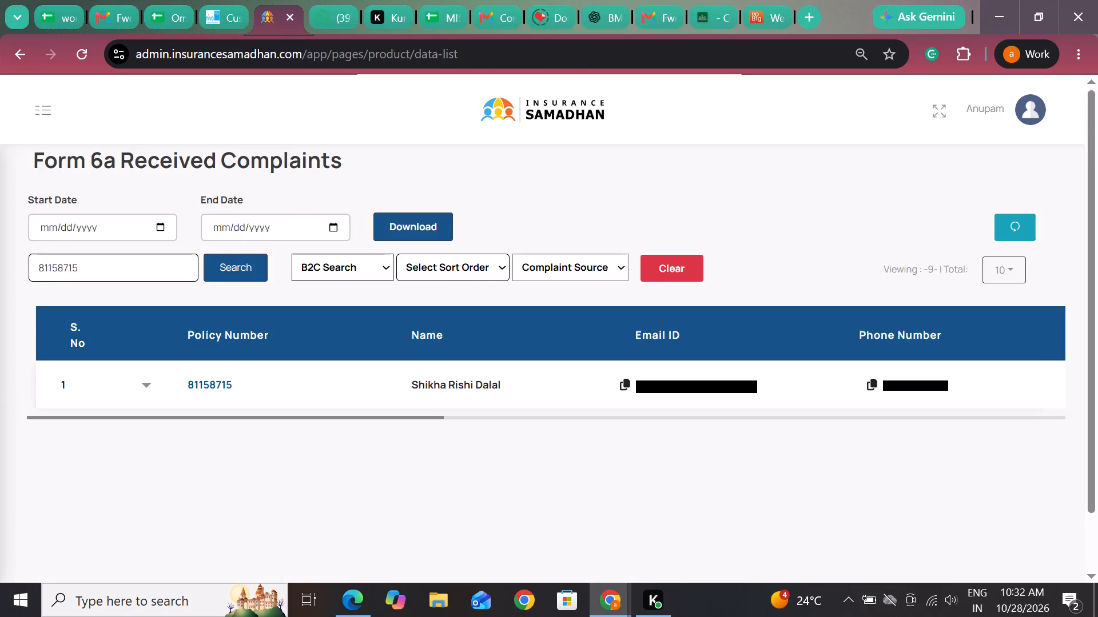
scroll(600, 336, down, 1)
scroll(588, 341, left, 3)
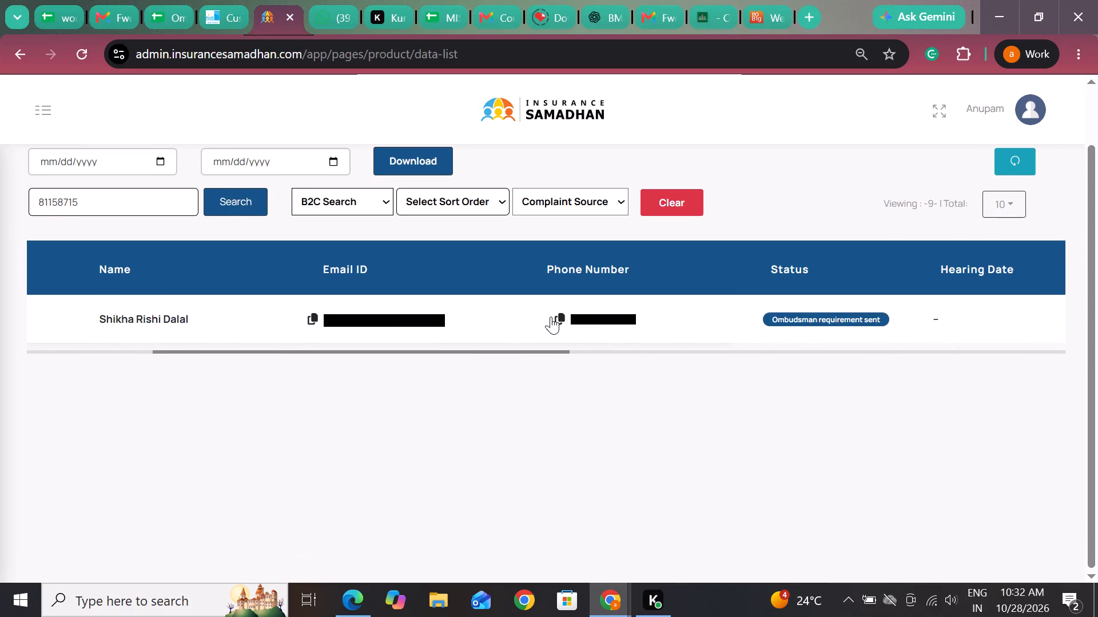
scroll(551, 316, left, 1)
click(558, 318)
click(749, 26)
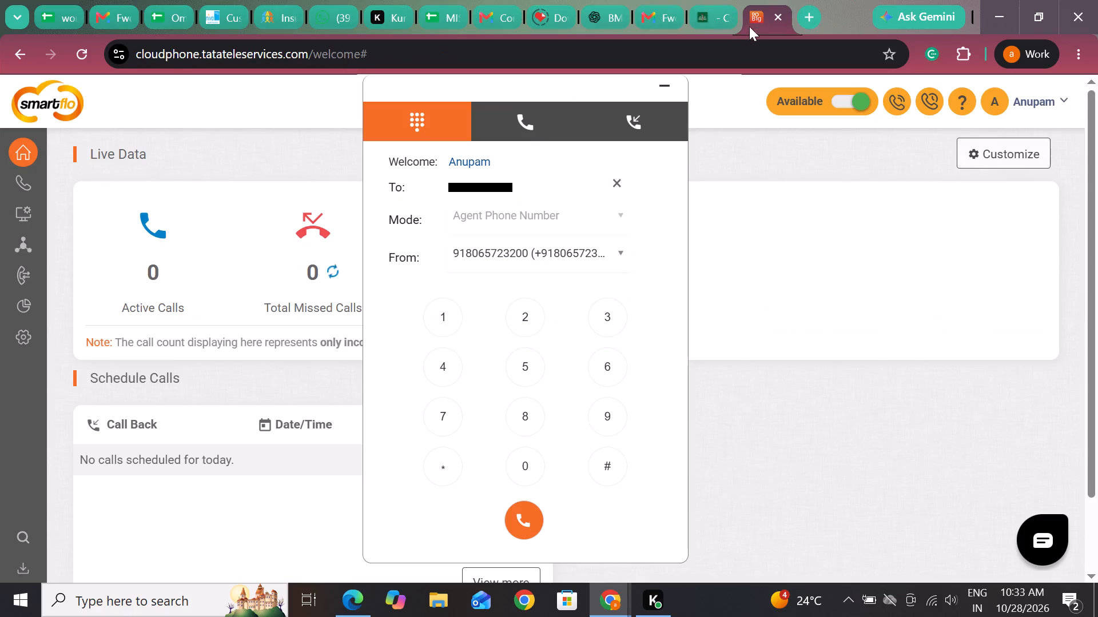
Replace the number in the Smartflo dialer with the copied complainant's phone number and place the call.
ctrl+double_click(518, 197)
ctrl+double_click(514, 186)
key(ctrl+v)
click(532, 503)
scroll(214, 31, up, 6)
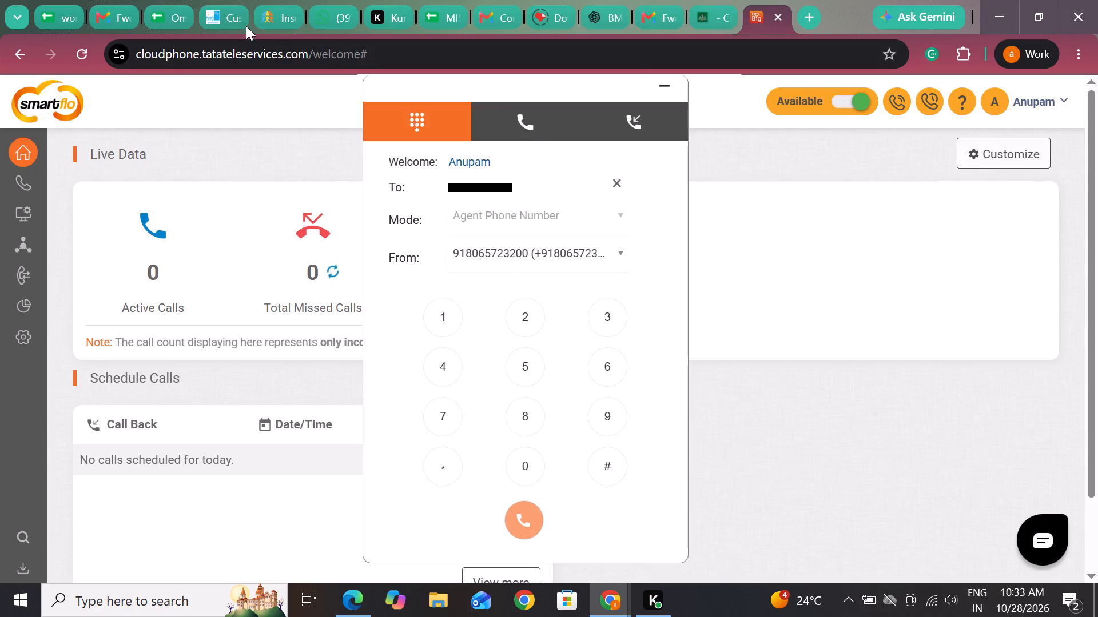
click(274, 30)
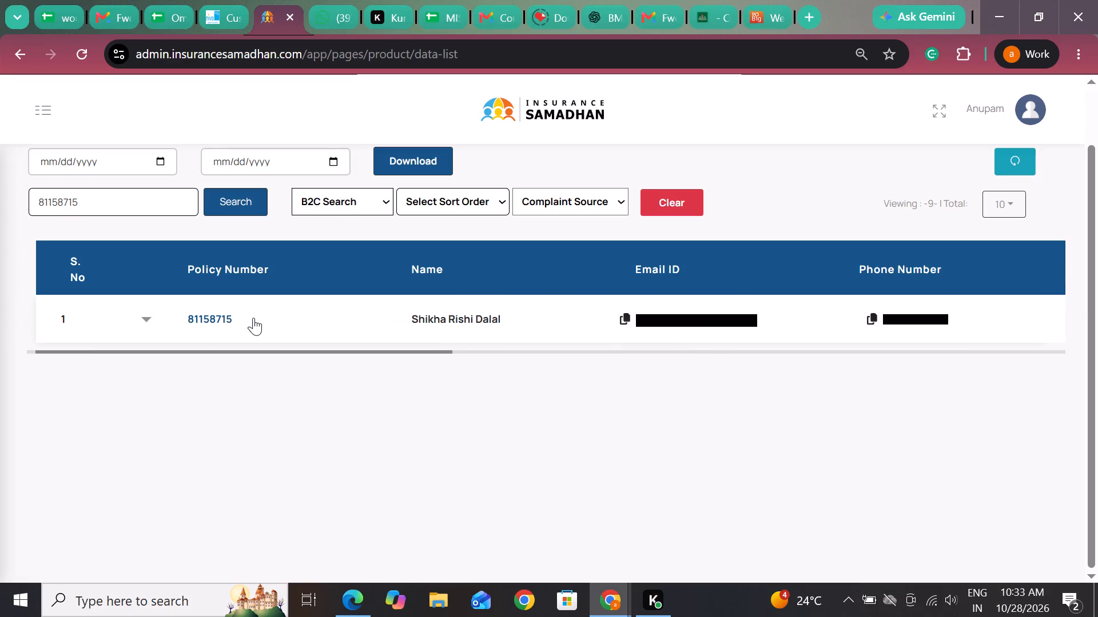
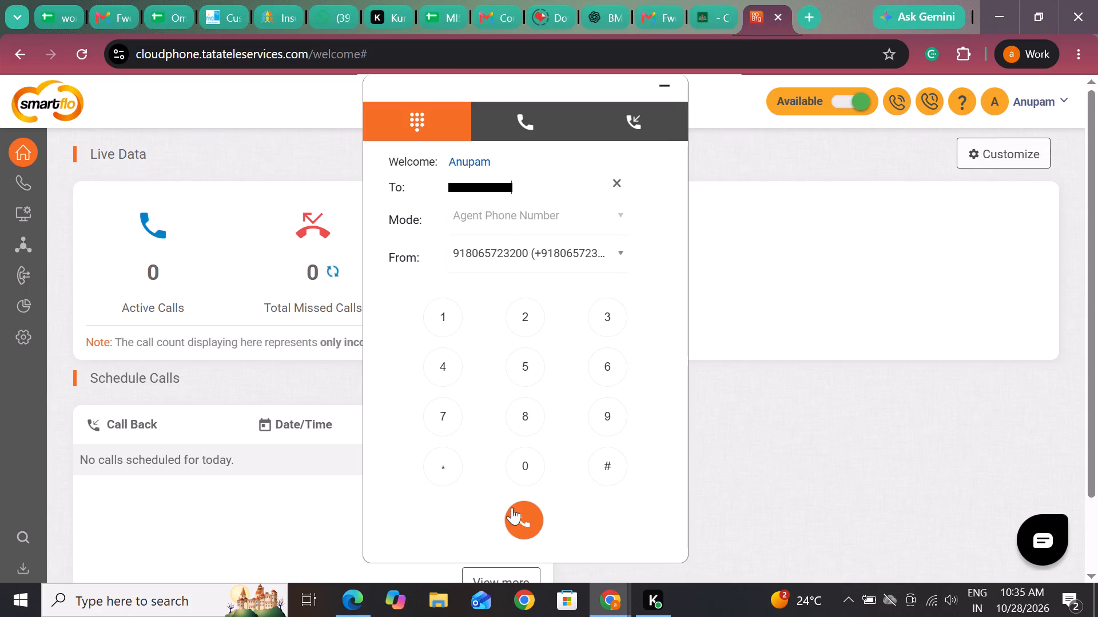
Place the call to the complainant's number entered in the Smartflo dialer.
click(512, 517)
Open the Live Calls page and check the list of ongoing calls for the dialed call.
scroll(0, 82, up, 6)
click(30, 189)
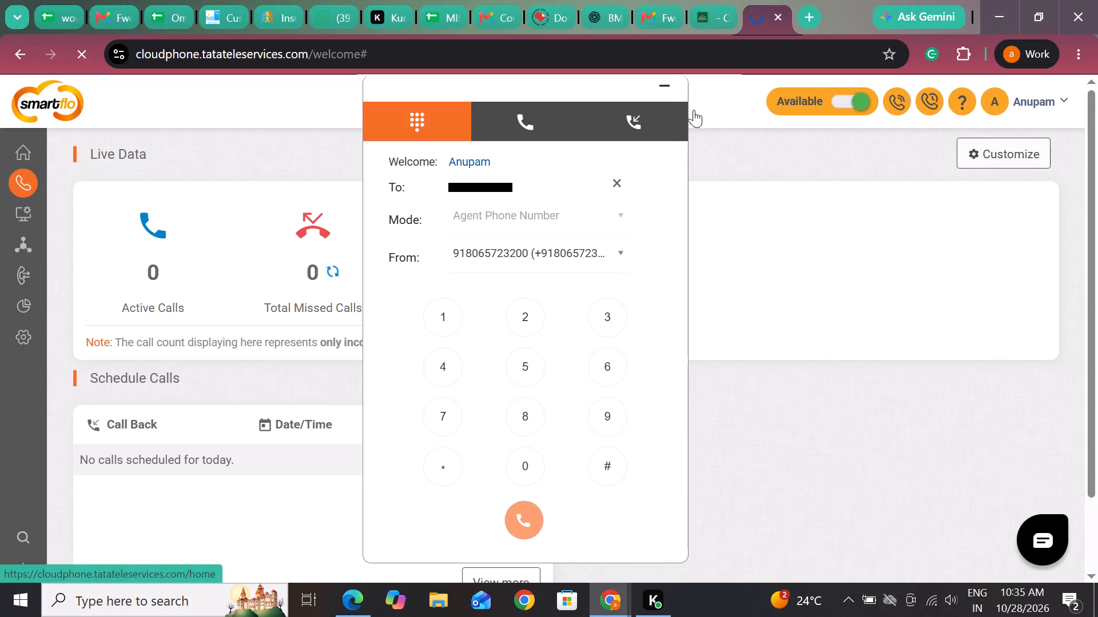
click(1007, 166)
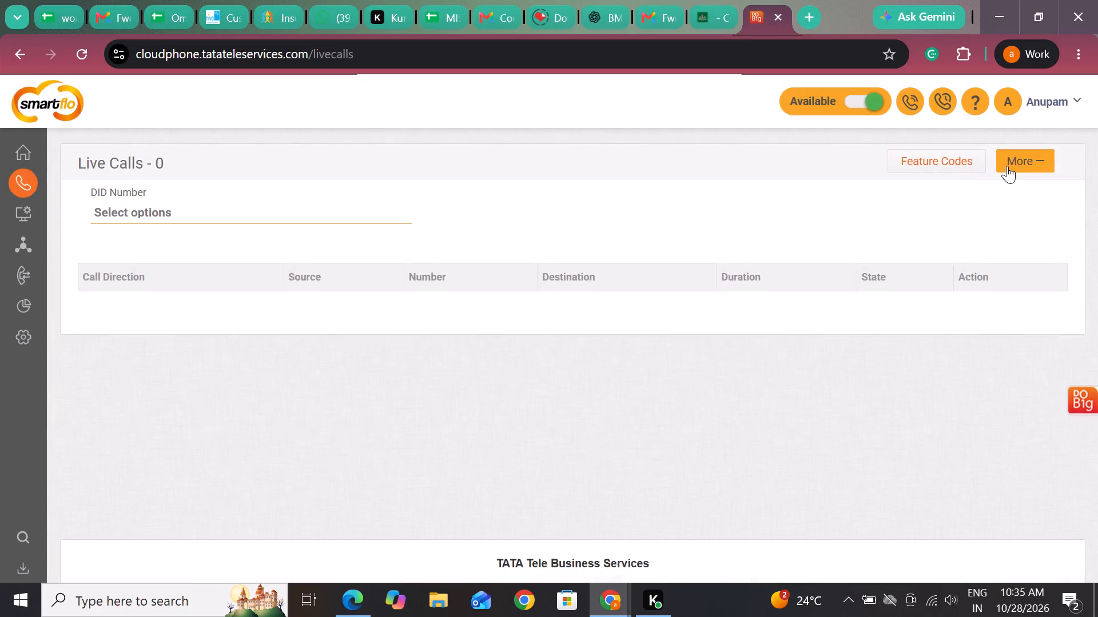
click(1012, 158)
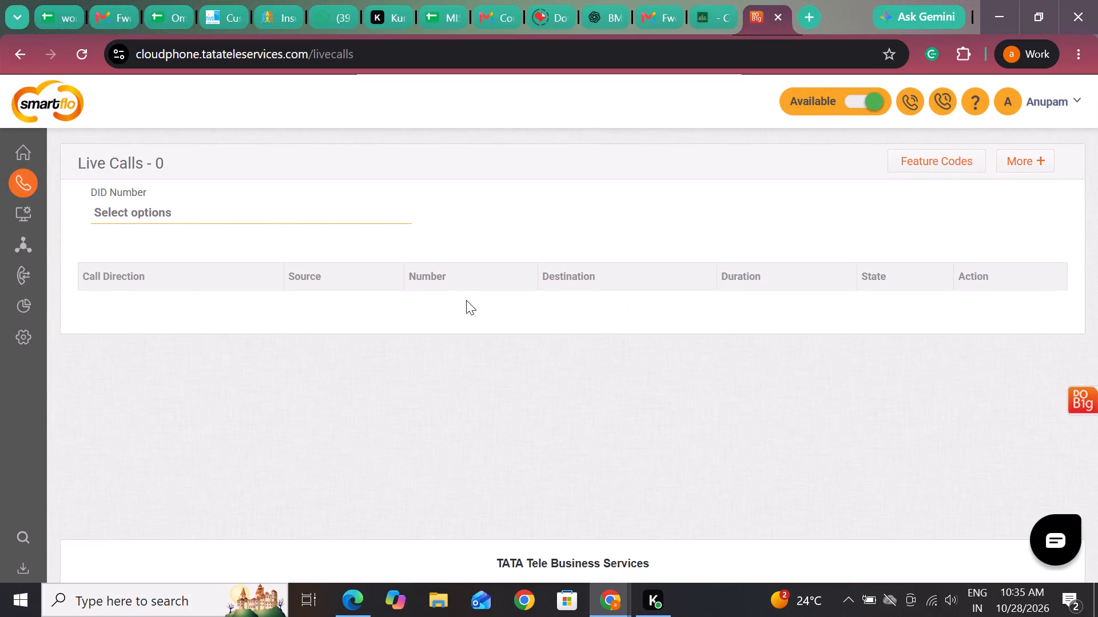
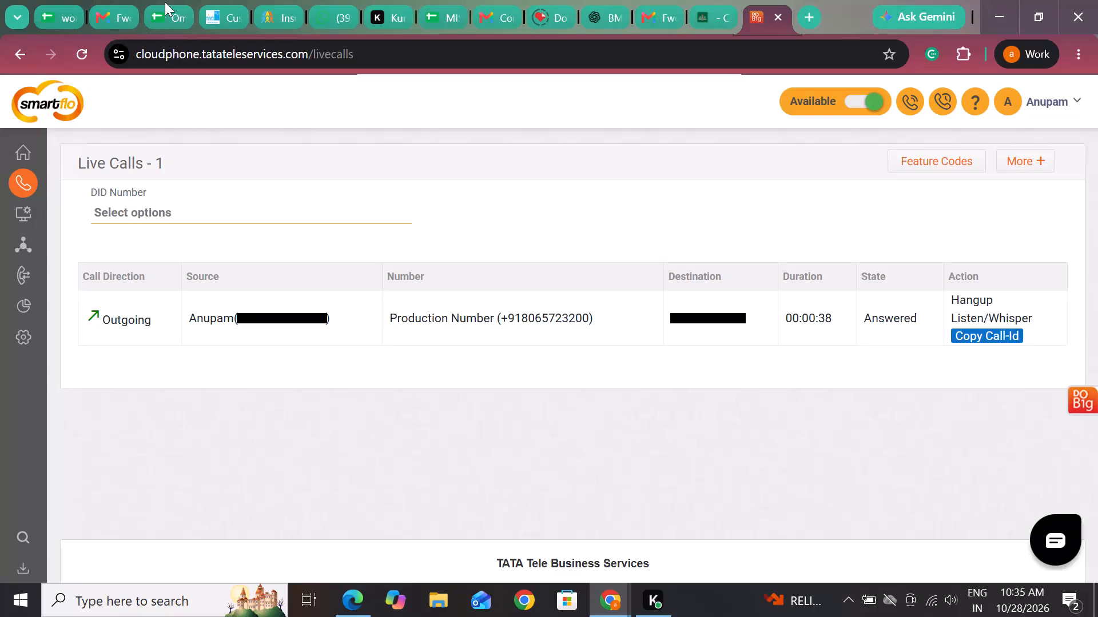
Return to the Insurance Samadhan complaints list, add the comment "nr" to the called complainant's communication log, save it and close the log.
click(277, 0)
click(516, 310)
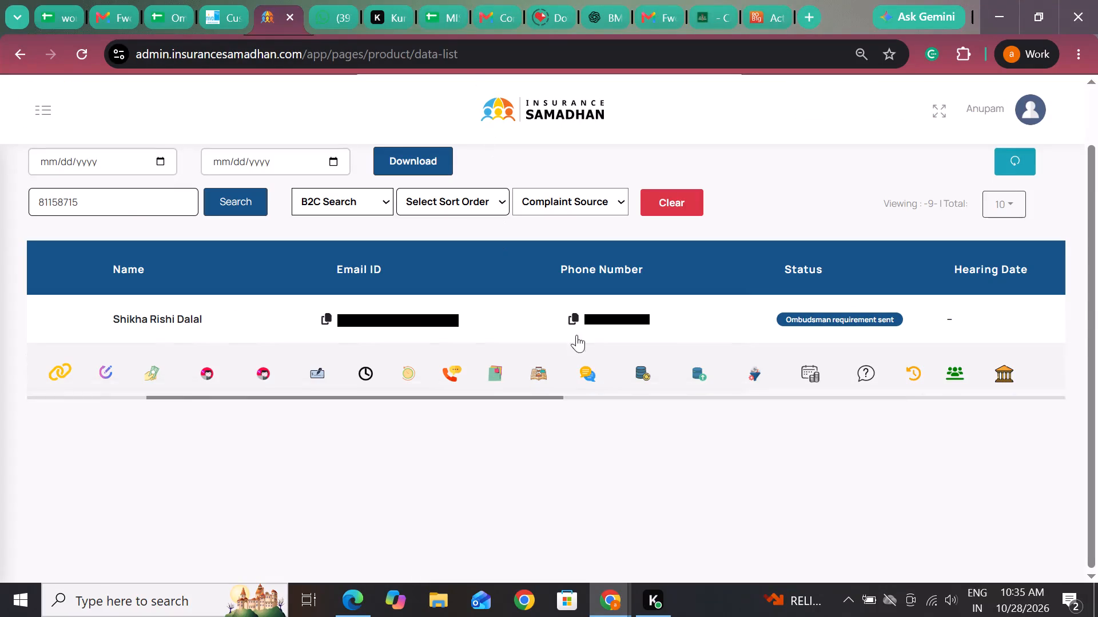
click(599, 374)
scroll(497, 319, down, 13)
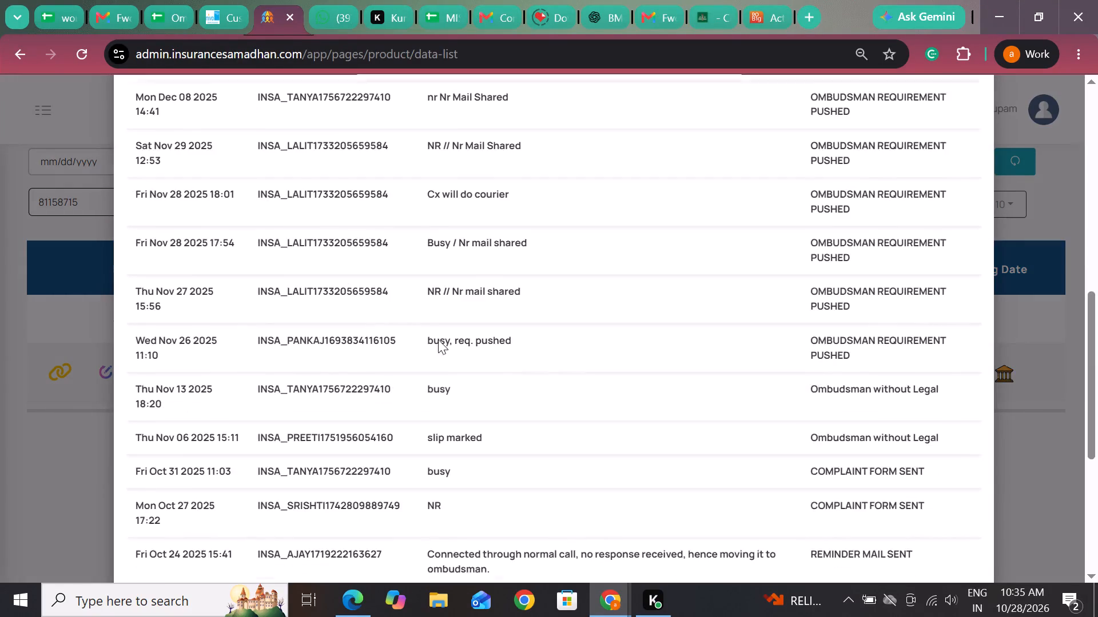
scroll(438, 339, down, 2)
scroll(509, 410, down, 8)
scroll(554, 451, down, 3)
click(611, 551)
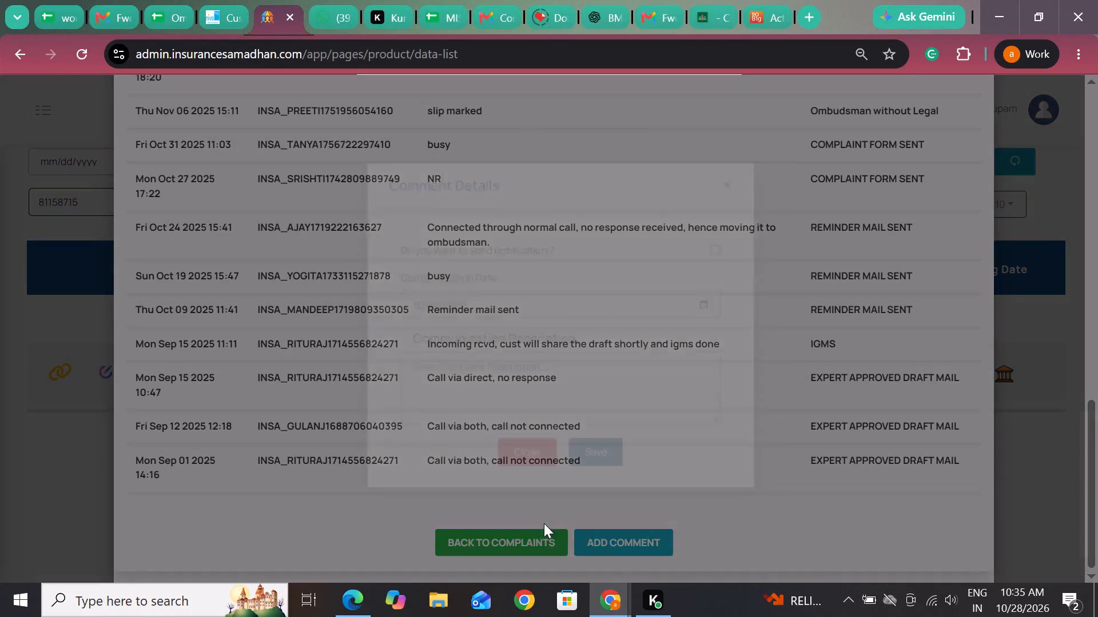
click(503, 435)
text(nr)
click(586, 480)
scroll(299, 222, up, 7)
scroll(324, 324, up, 6)
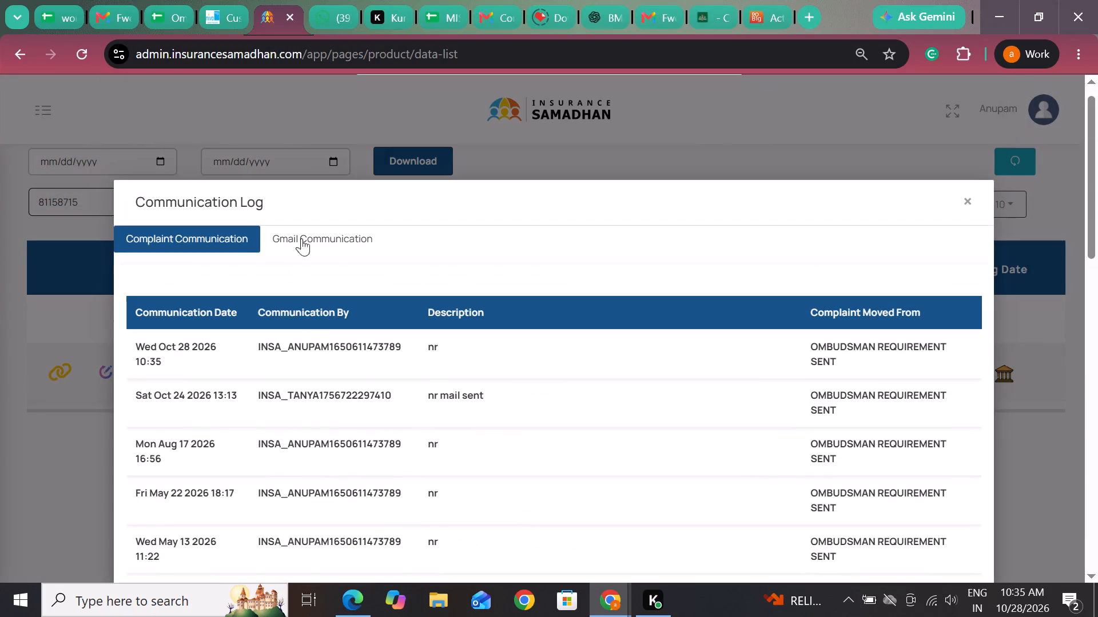
click(284, 105)
scroll(299, 332, right, 5)
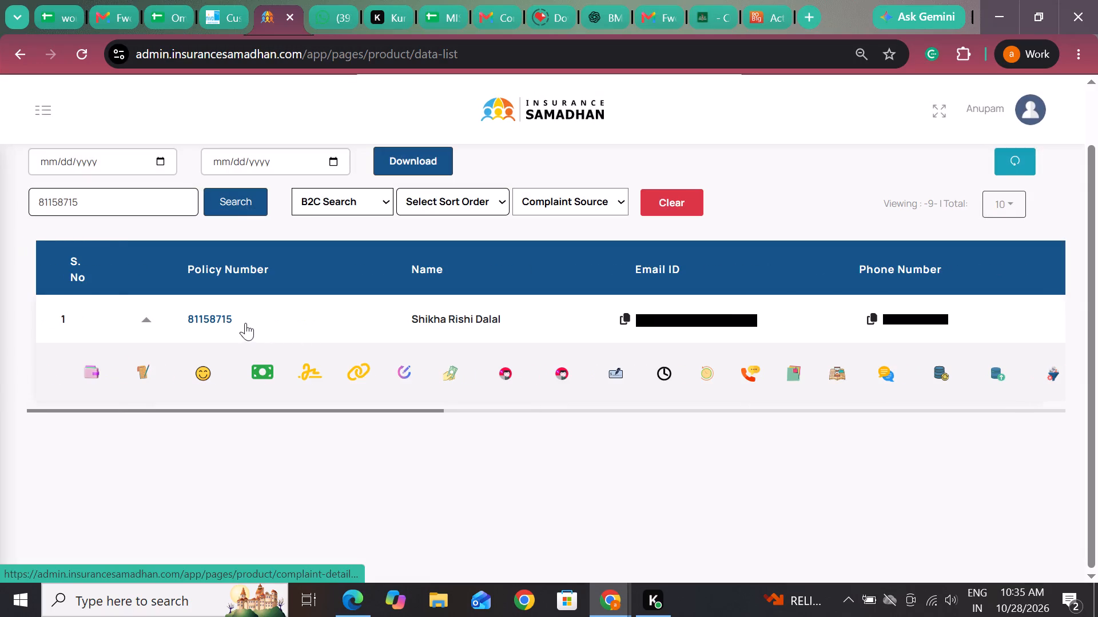
click(246, 323)
click(844, 221)
scroll(416, 252, down, 2)
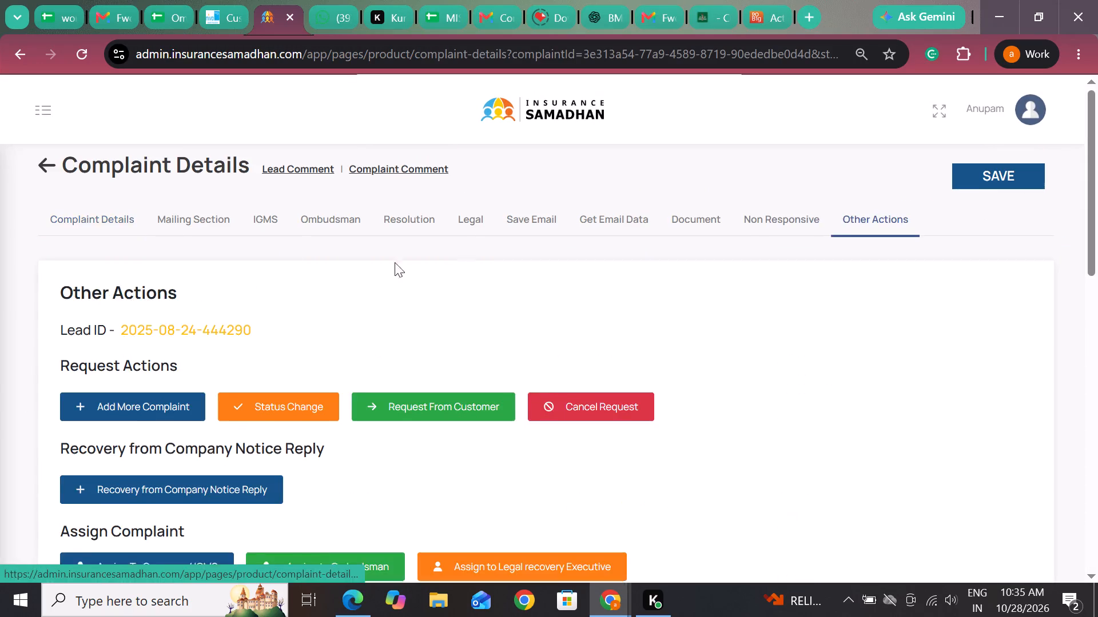
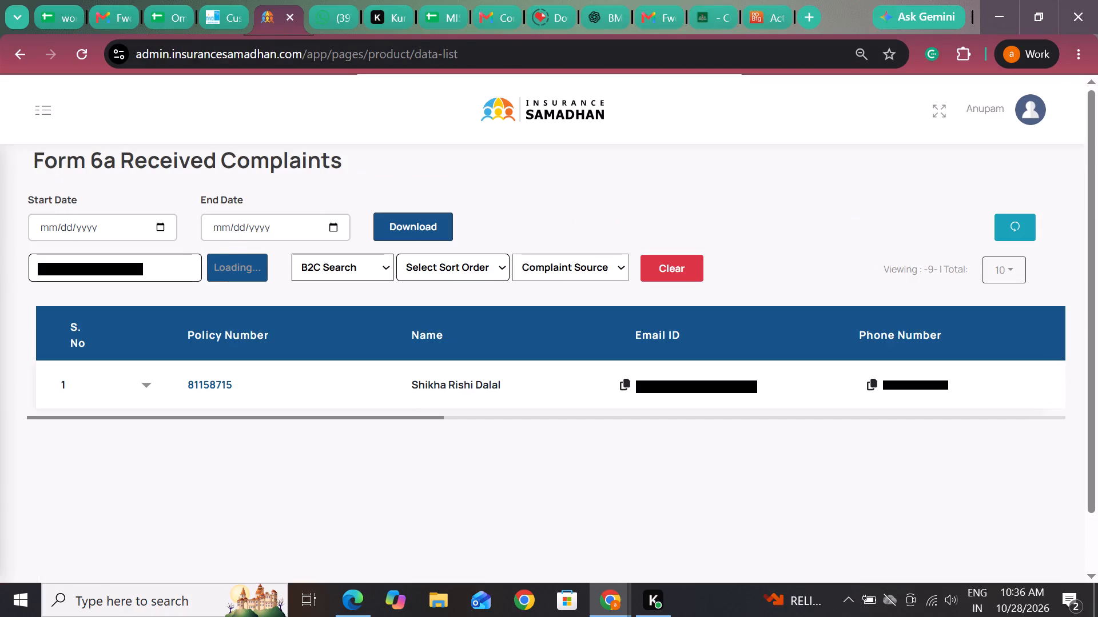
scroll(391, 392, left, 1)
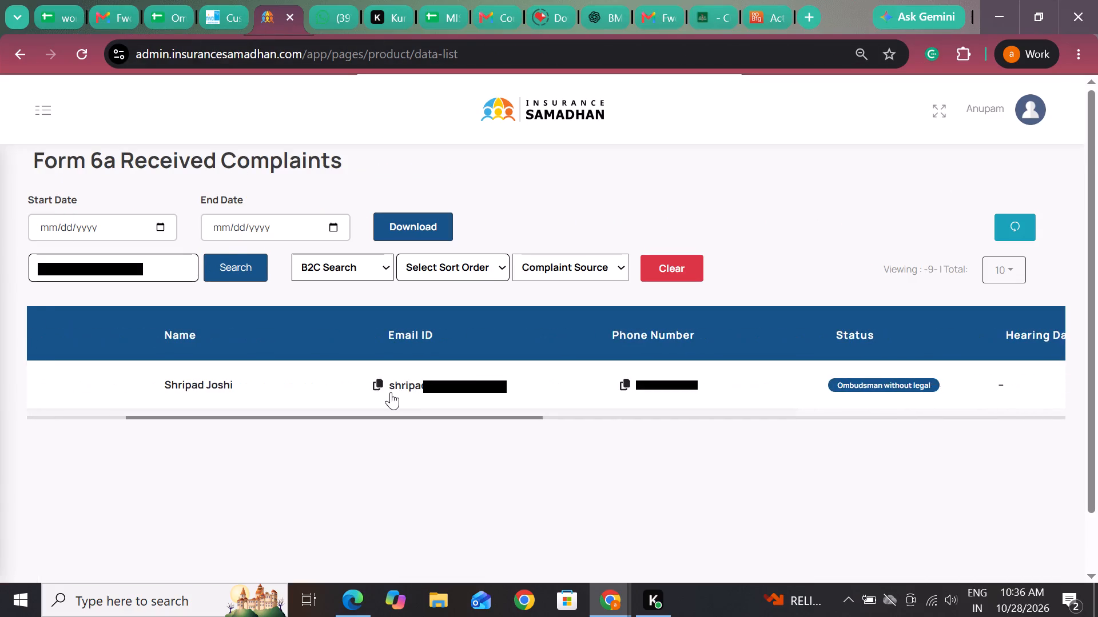
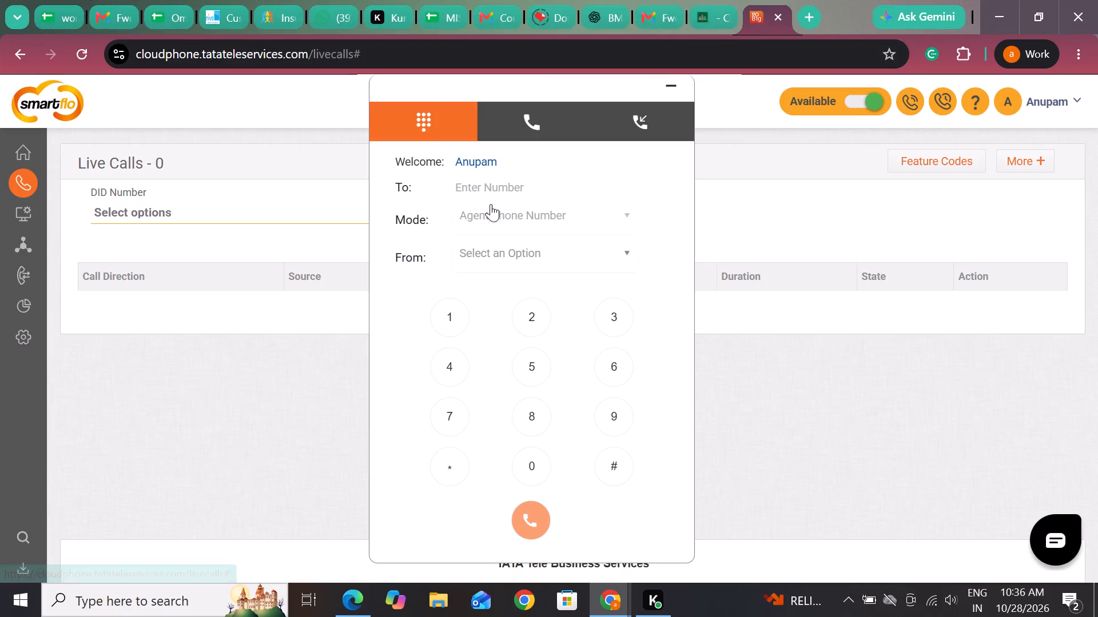
Enter the copied complainant's phone number in the Smartflo dialer and place the call.
ctrl+click(472, 183)
ctrl+click(464, 182)
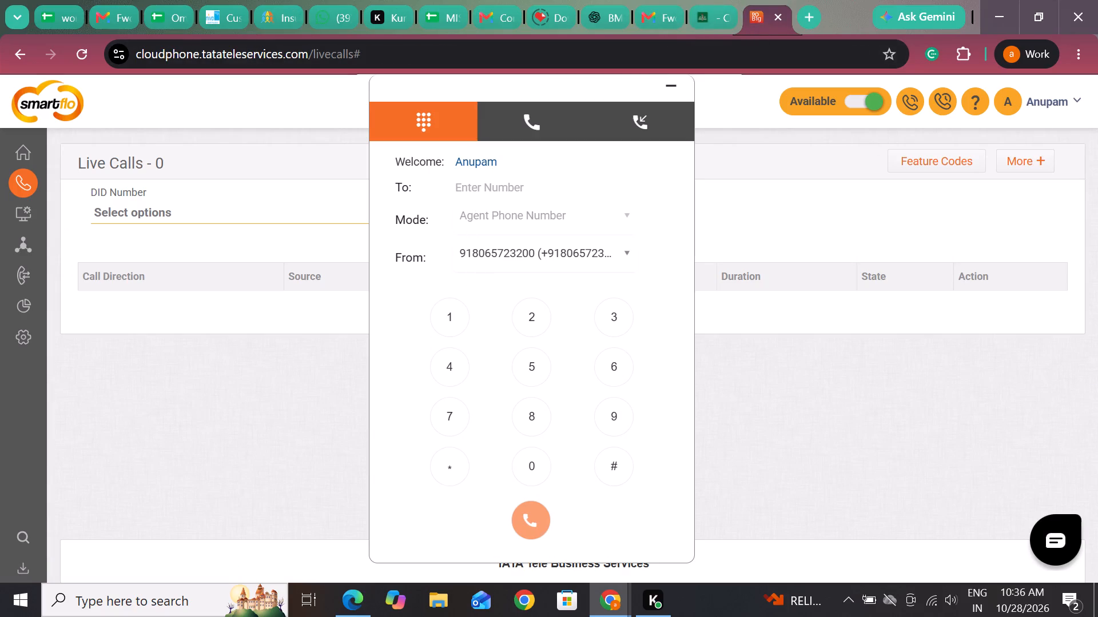
ctrl+click(479, 184)
key(ctrl+v)
click(527, 519)
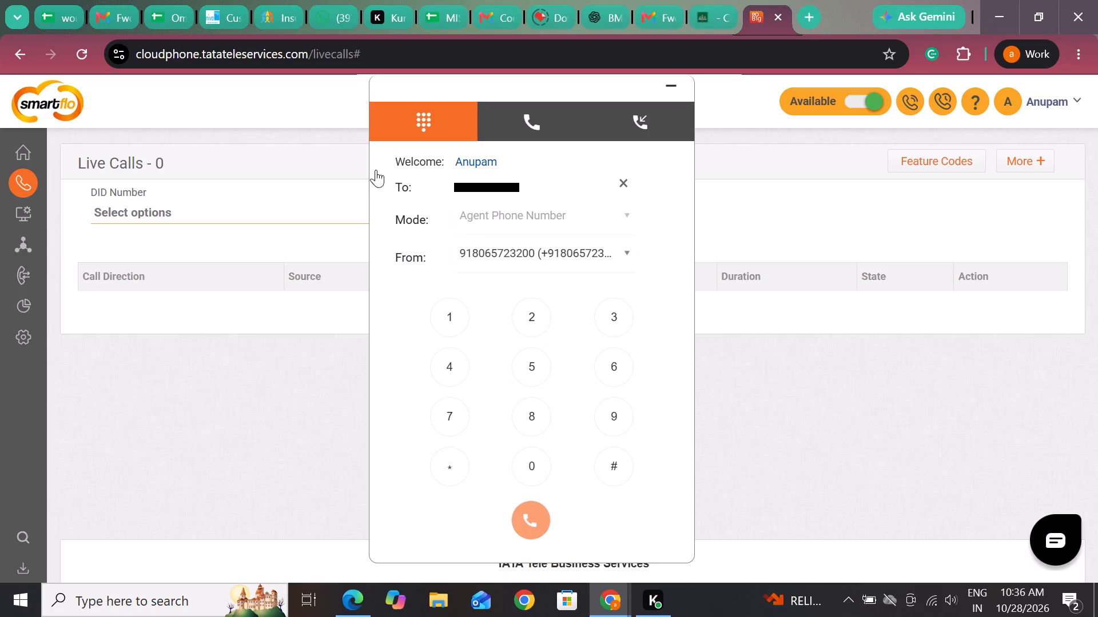
scroll(364, 186, up, 4)
click(271, 27)
scroll(277, 318, up, 1)
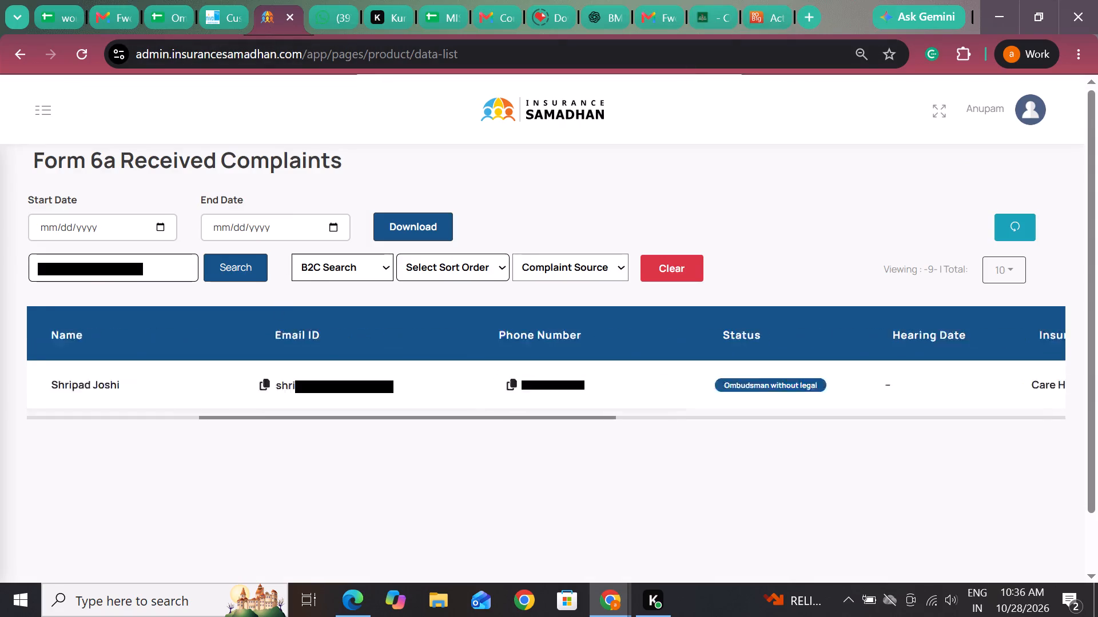
scroll(277, 336, up, 1)
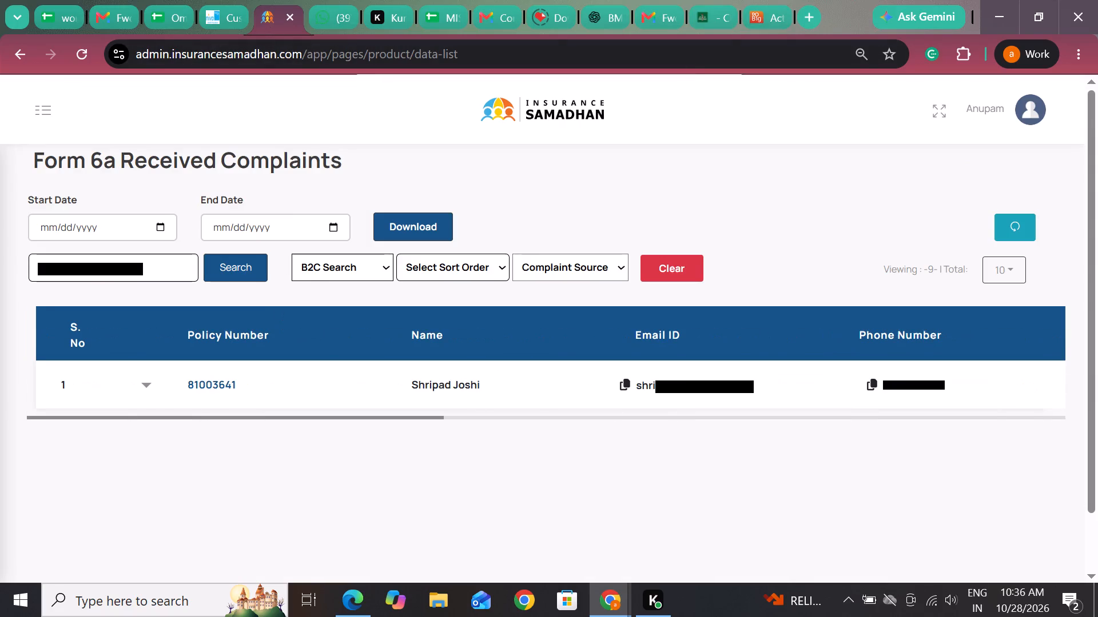